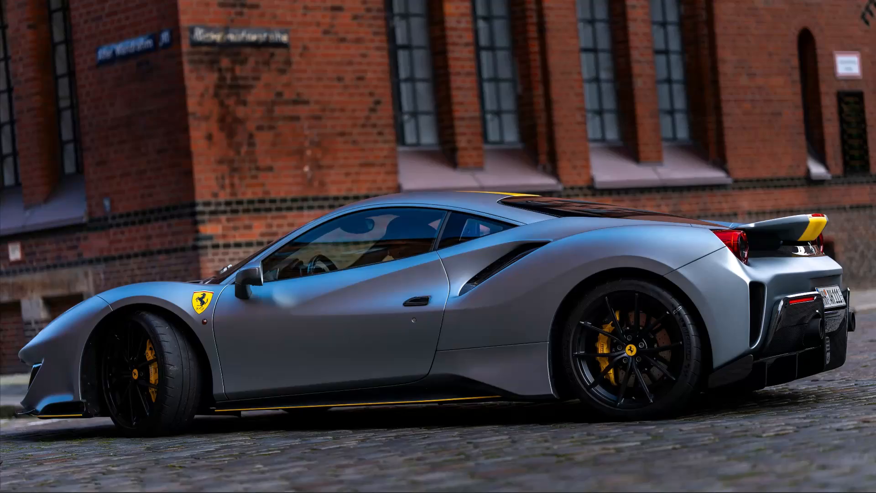
Launch Word, open the recent document stored in the CA01 folder, look over its contents and close it.
left_click(372, 492)
type("word")
key("Return")
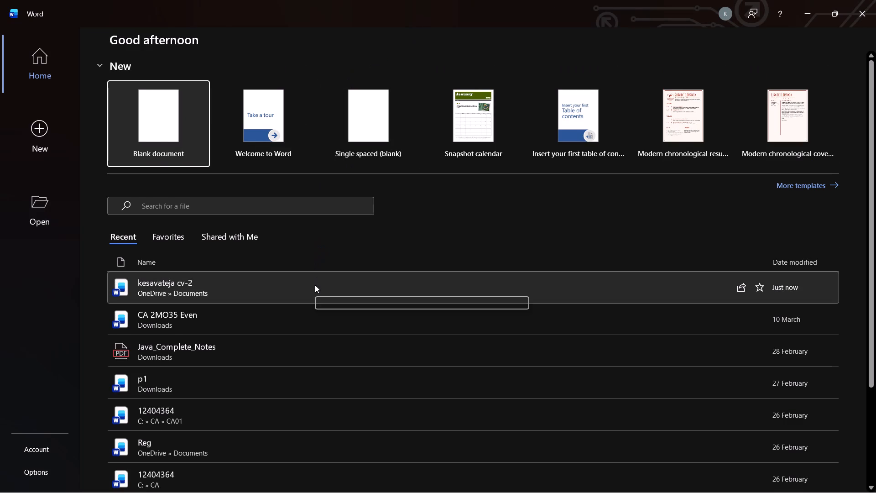
scroll(291, 374, "down", 4)
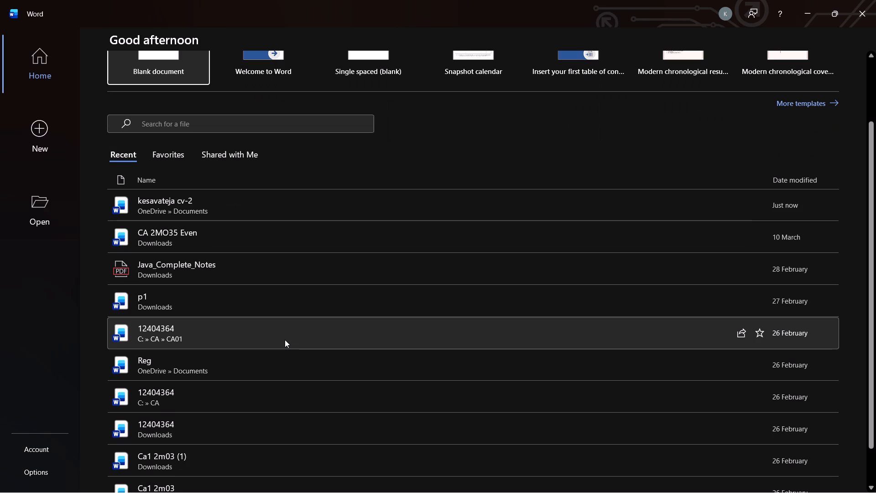
double_click(285, 340)
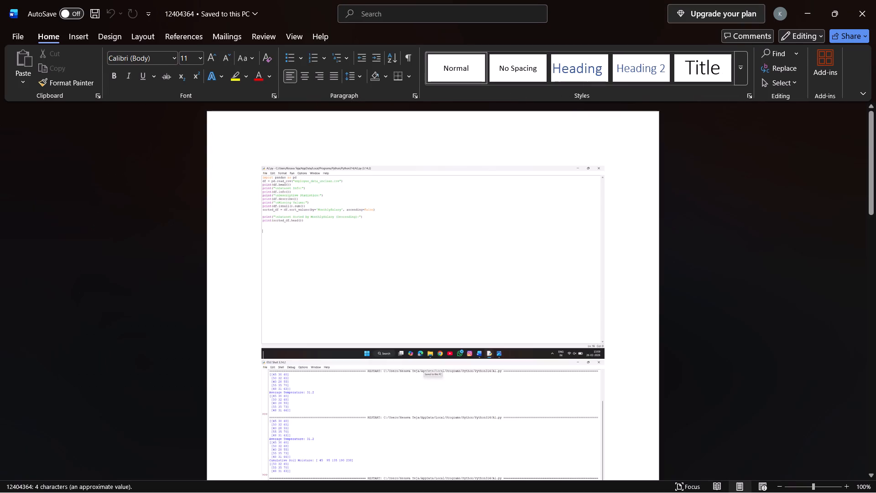
scroll(285, 340, "down", 6)
left_click(875, 0)
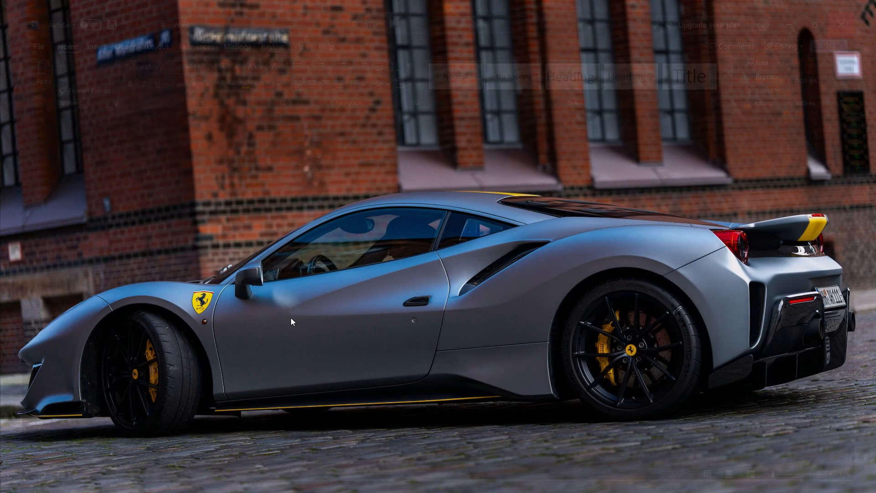
Launch Word again, check its list of recent documents for the needed file and close it.
left_click(372, 476)
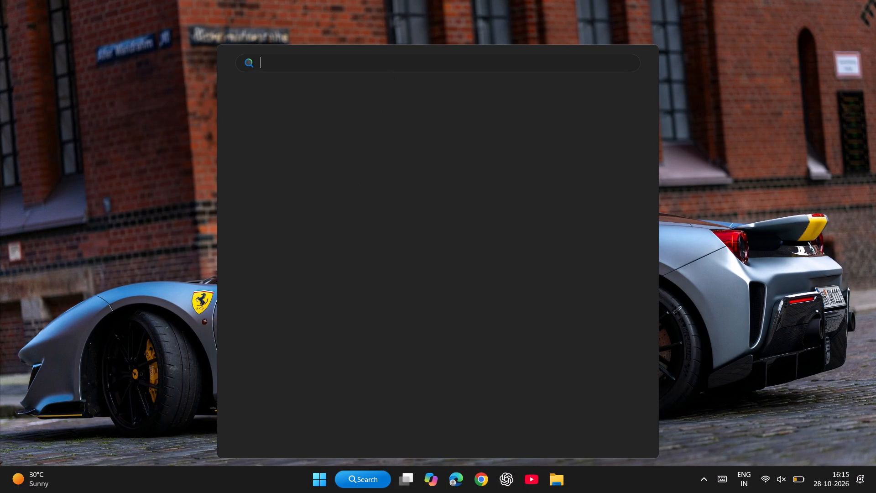
type("word")
key("Return")
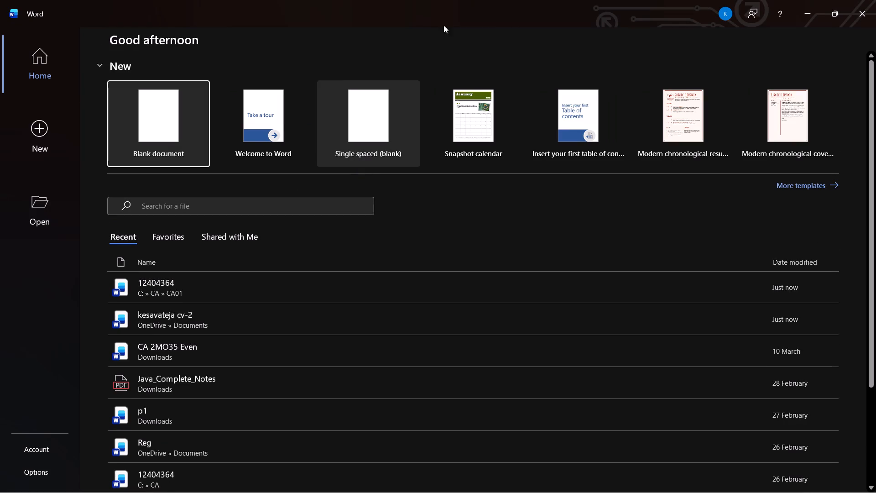
scroll(389, 311, "down", 1)
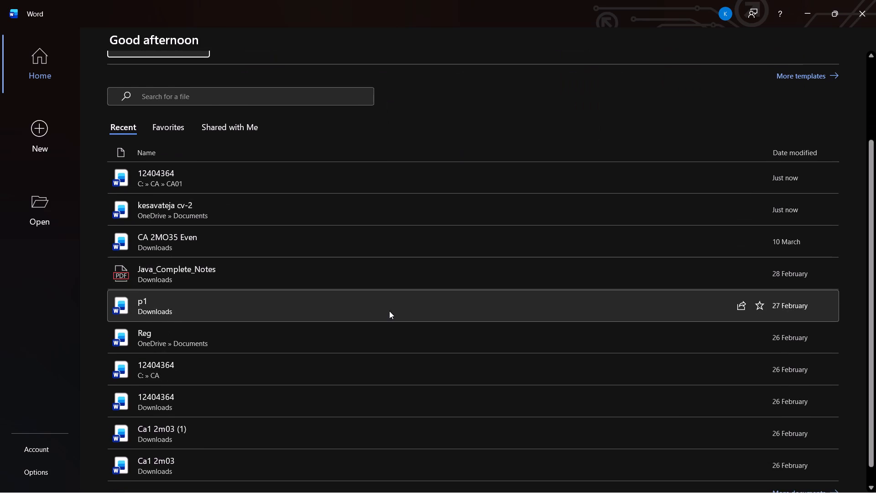
scroll(389, 311, "down", 1)
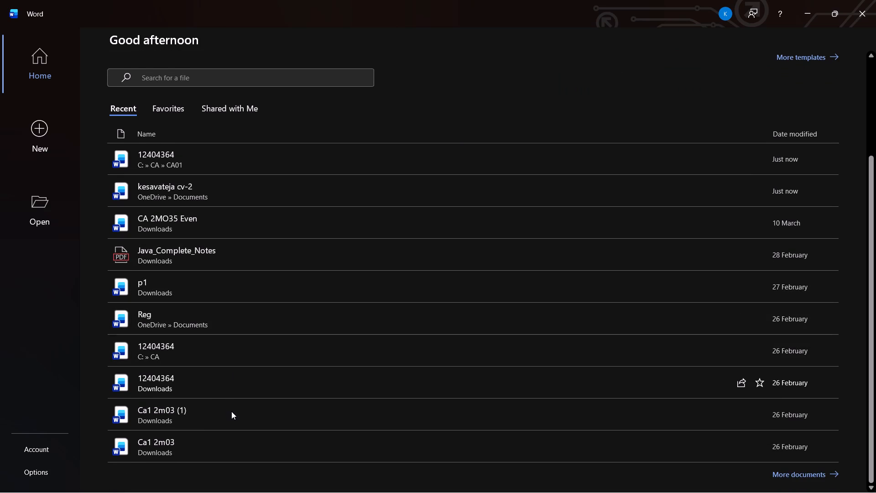
left_click(866, 9)
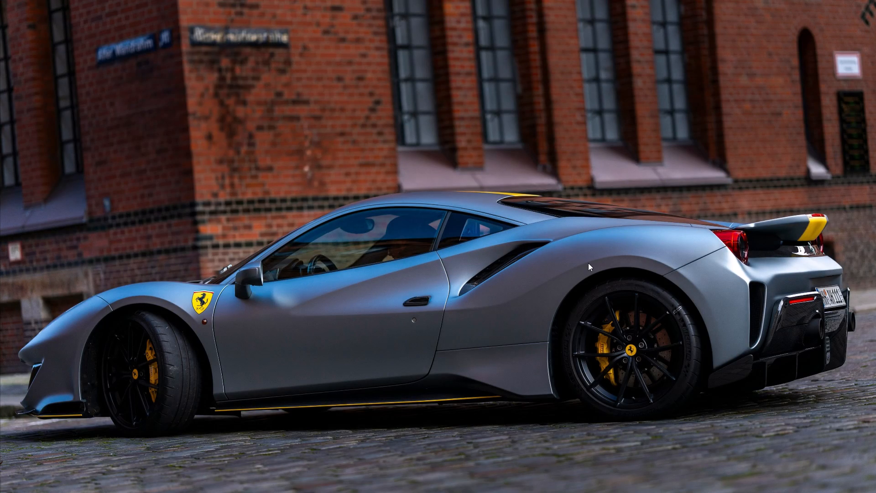
Open File Explorer and look through all files in the Downloads folder for the needed document.
left_click(553, 479)
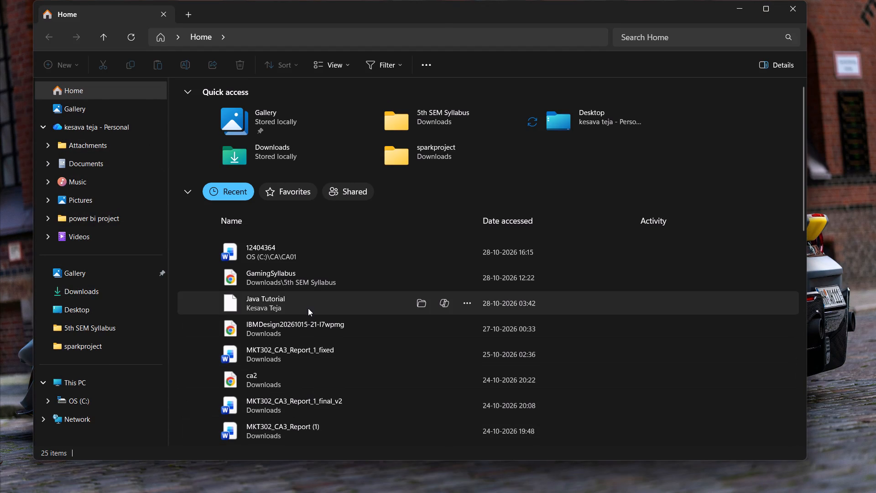
left_click(91, 289)
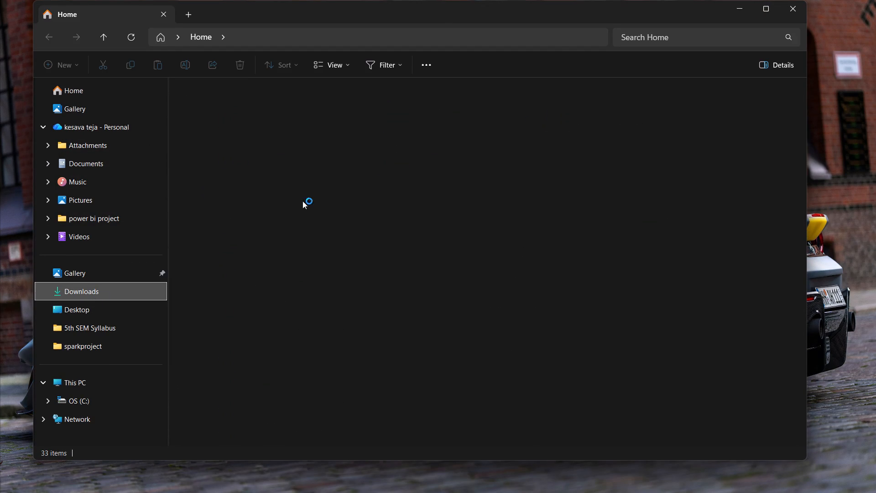
scroll(395, 201, "down", 1)
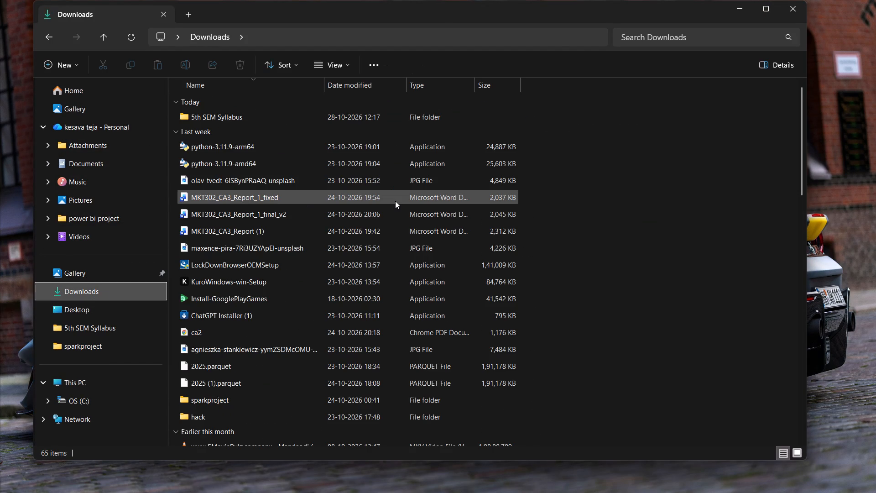
scroll(395, 201, "down", 3)
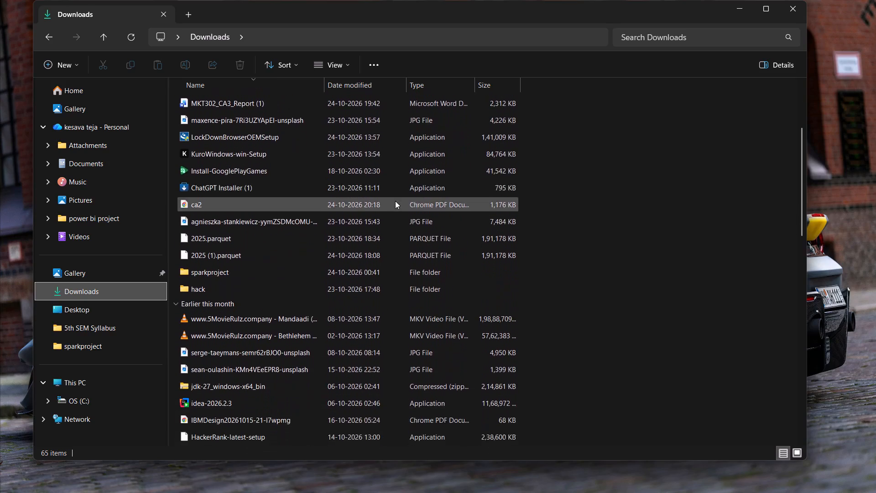
scroll(395, 201, "down", 3)
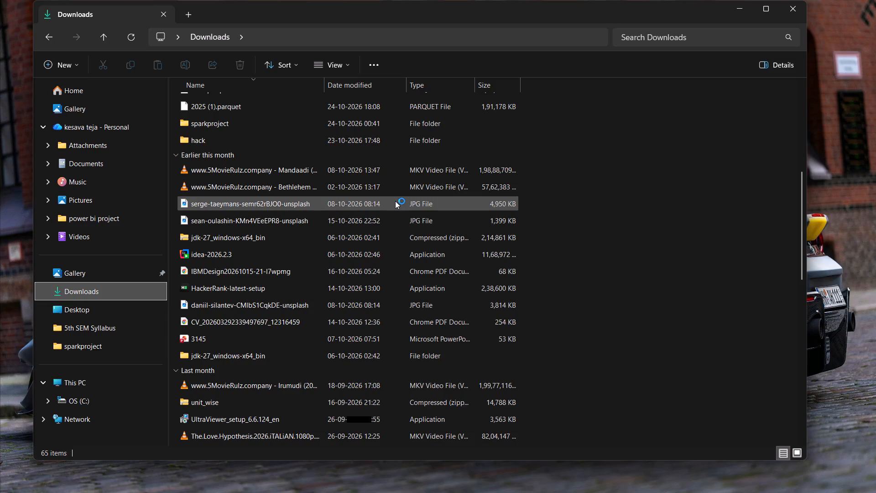
scroll(360, 267, "down", 2)
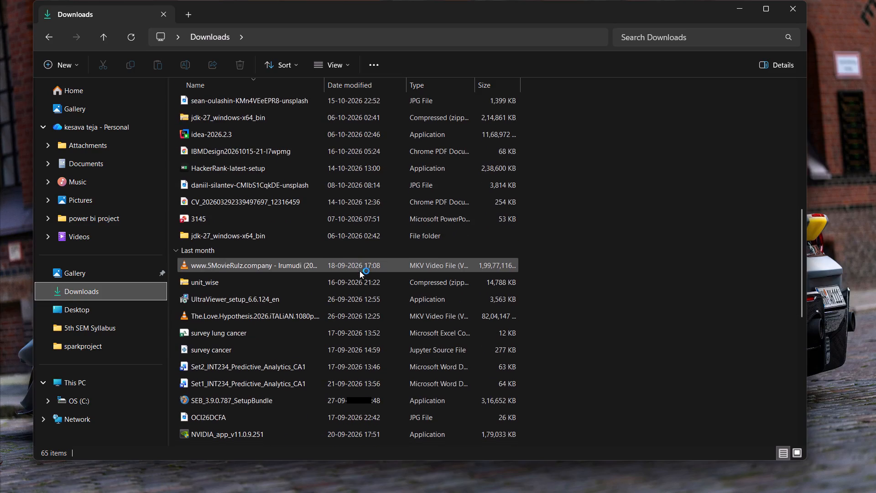
scroll(360, 267, "down", 3)
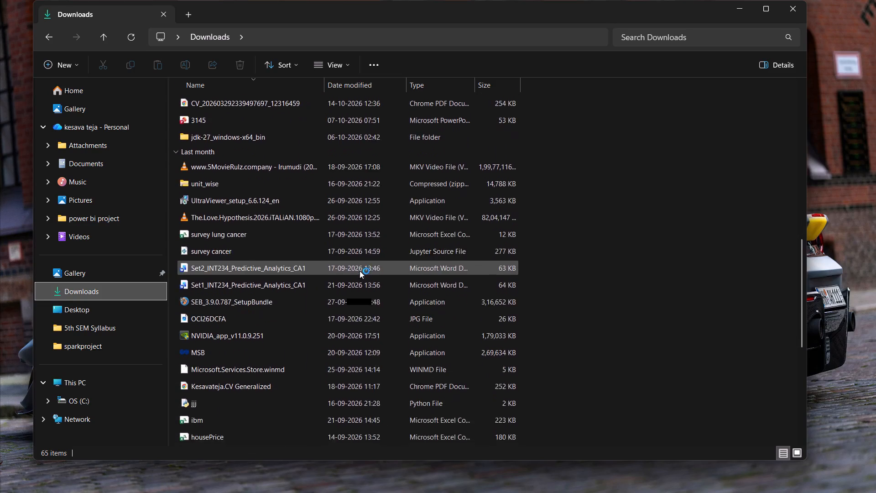
scroll(360, 271, "down", 4)
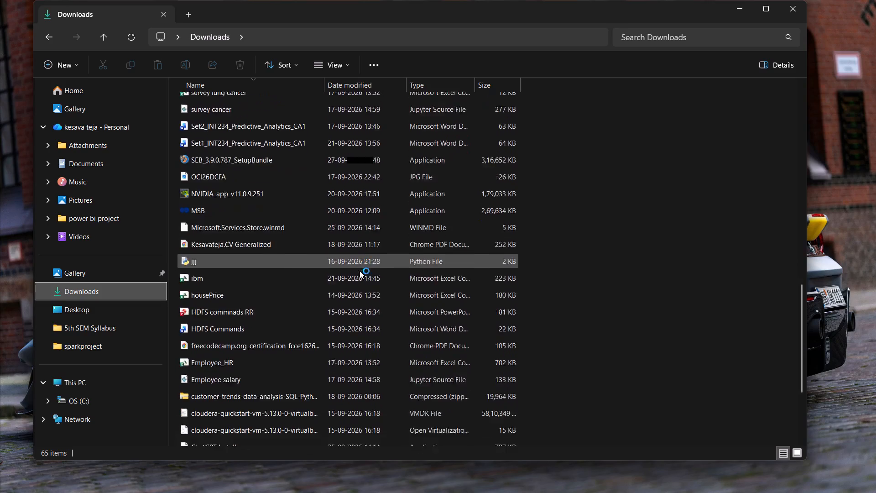
scroll(360, 271, "down", 4)
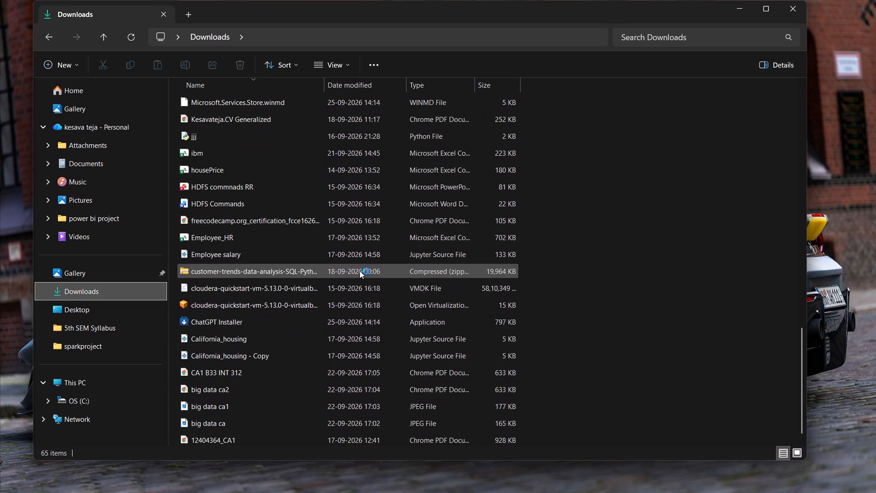
scroll(360, 271, "down", 2)
scroll(286, 327, "down", 2)
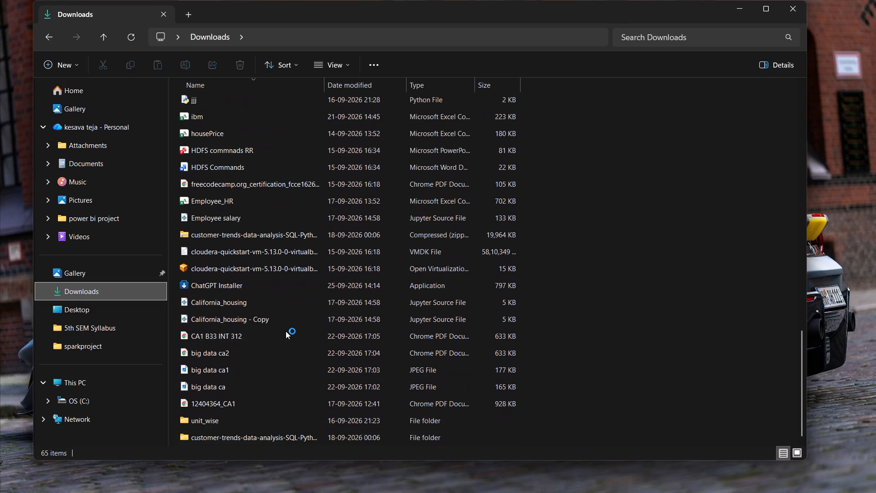
scroll(286, 331, "down", 2)
Look through the files in the Desktop folder for the needed document.
left_click(109, 311)
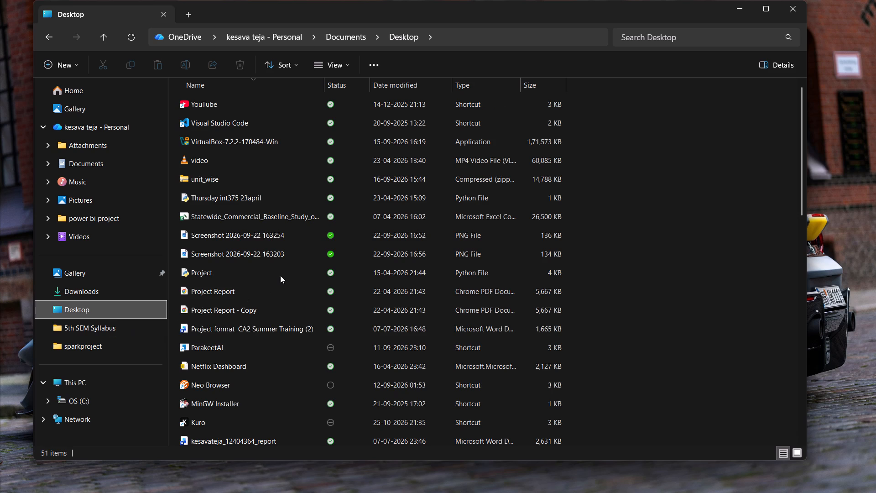
scroll(280, 275, "down", 2)
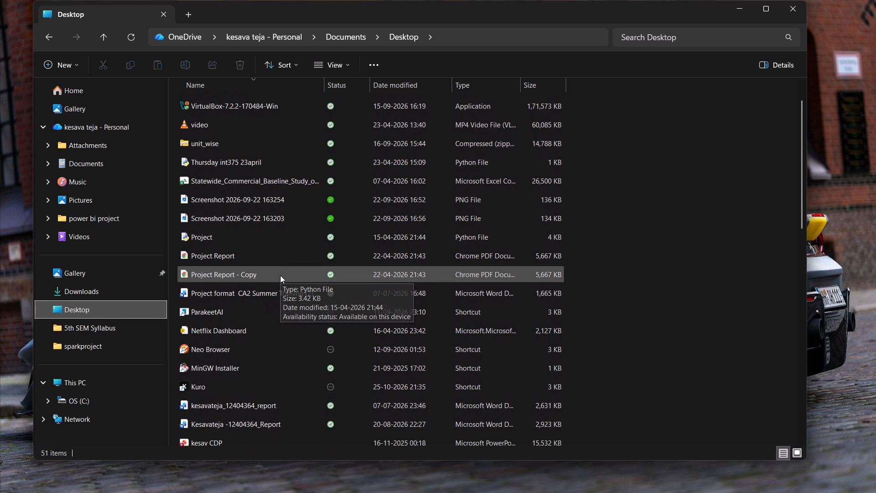
scroll(280, 275, "down", 2)
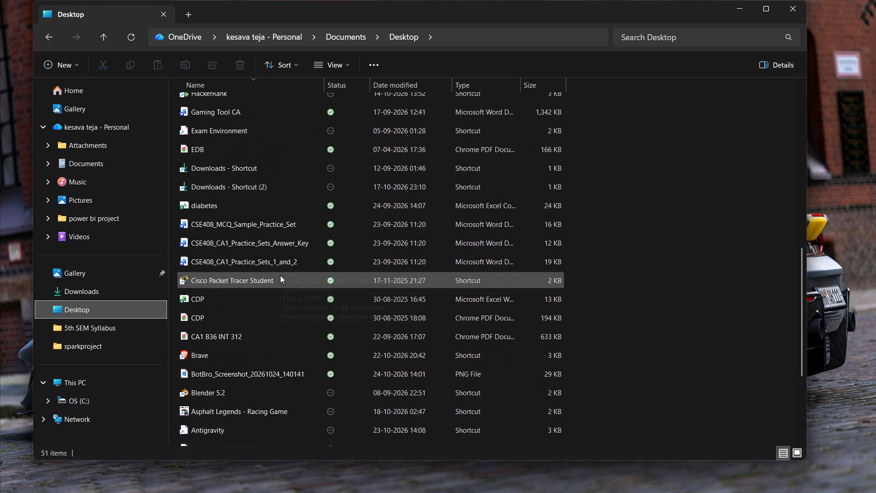
scroll(259, 165, "down", 1)
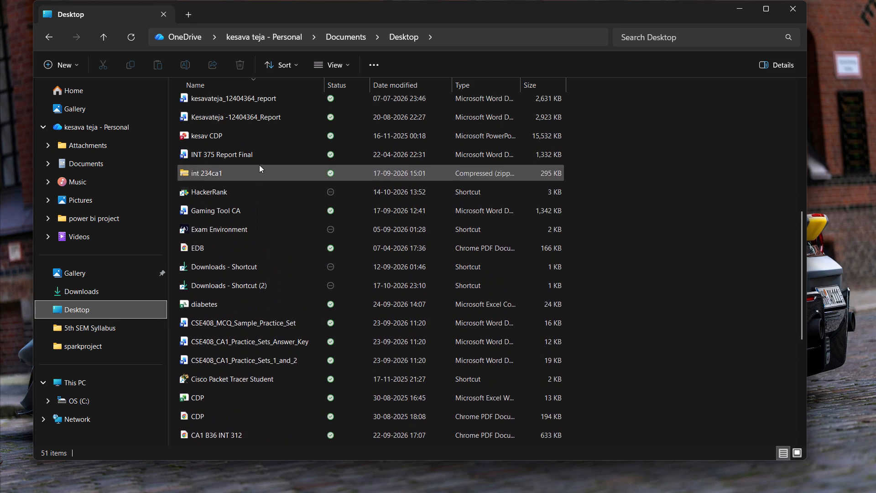
scroll(259, 165, "down", 2)
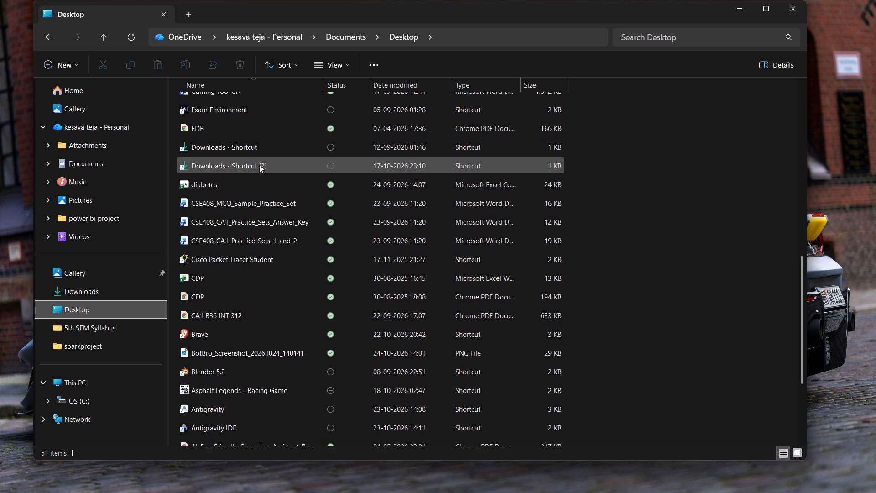
scroll(259, 165, "down", 5)
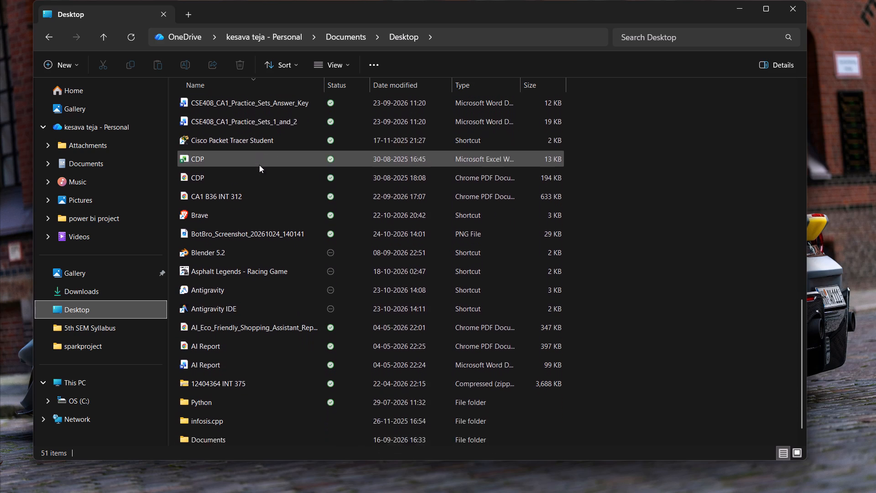
scroll(259, 165, "down", 2)
scroll(259, 165, "up", 1)
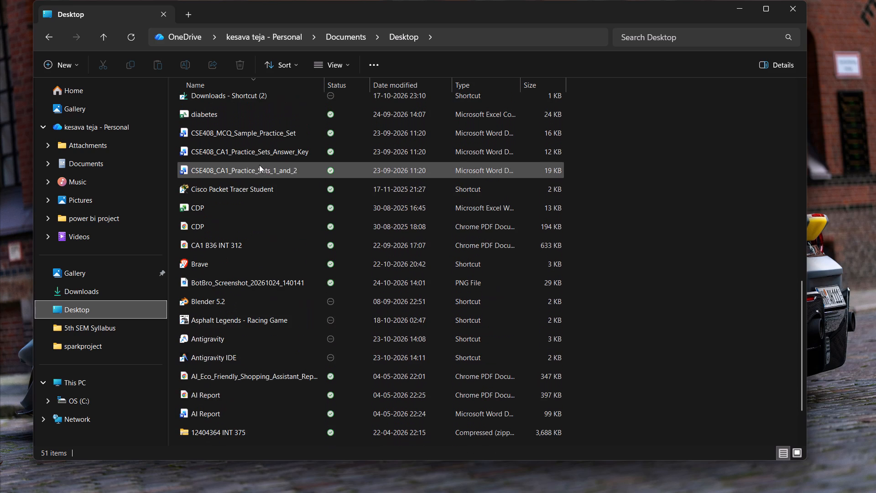
scroll(259, 165, "up", 1)
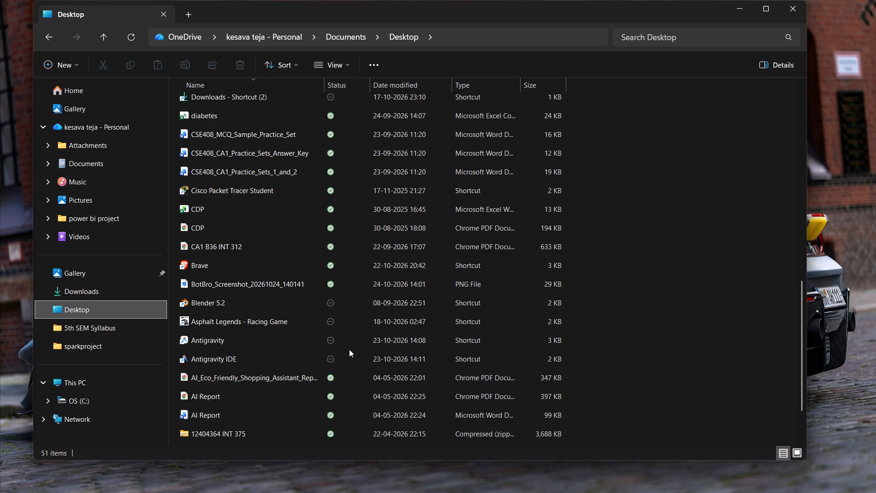
scroll(281, 372, "up", 13)
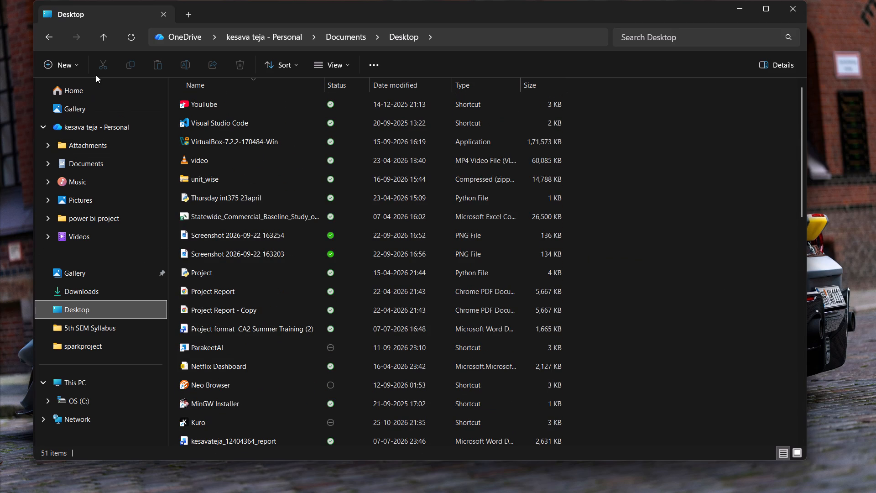
Search File Explorer's Home for "cv" and open the "CV Generalized" PDF stored in Downloads.
left_click(97, 98)
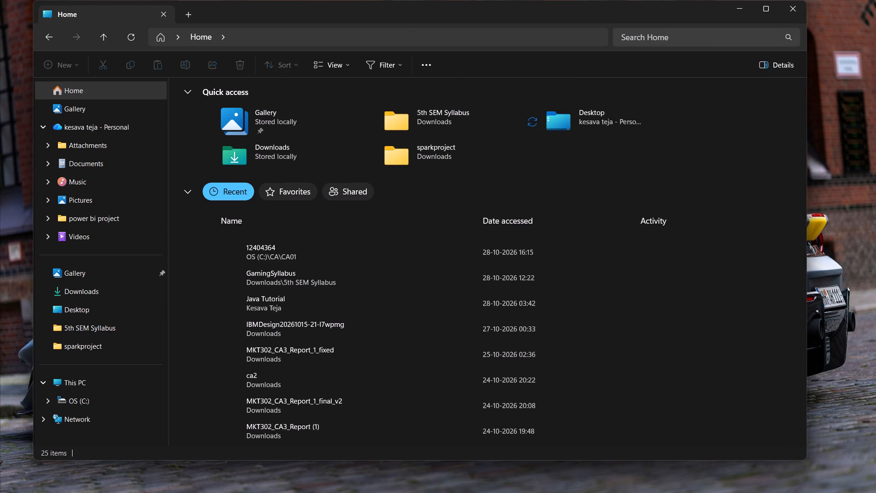
left_click(710, 39)
type("cv")
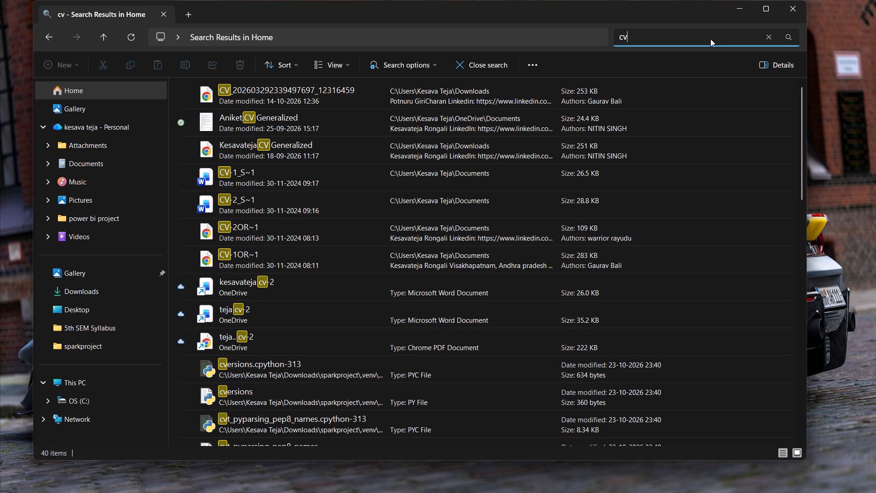
triple_click(324, 154)
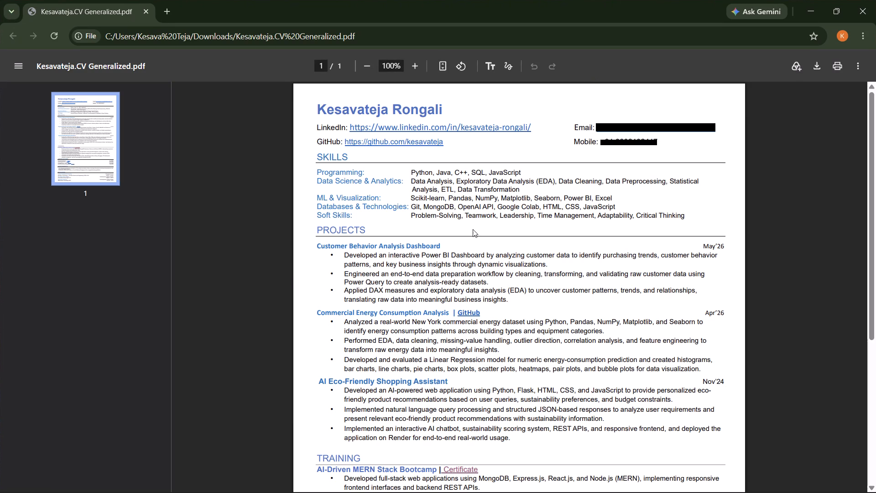
Read through the CV in the PDF, from the skills and projects sections down to education.
scroll(473, 229, "down", 2)
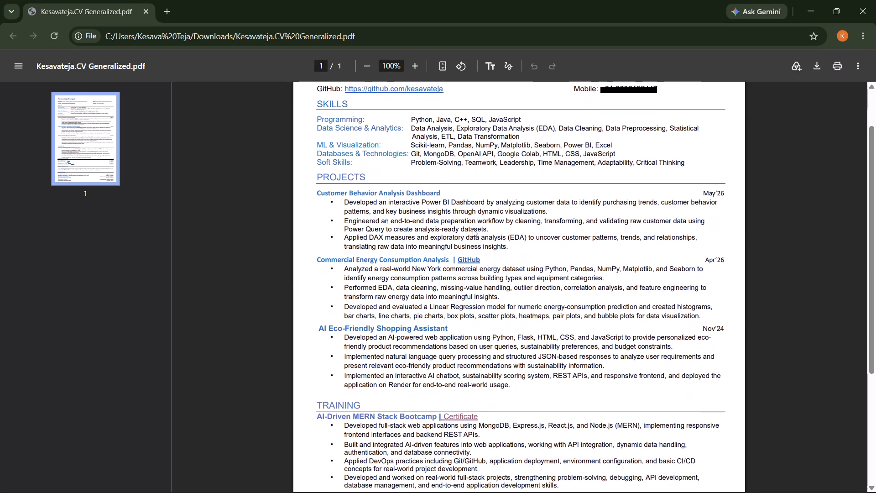
scroll(473, 229, "down", 3)
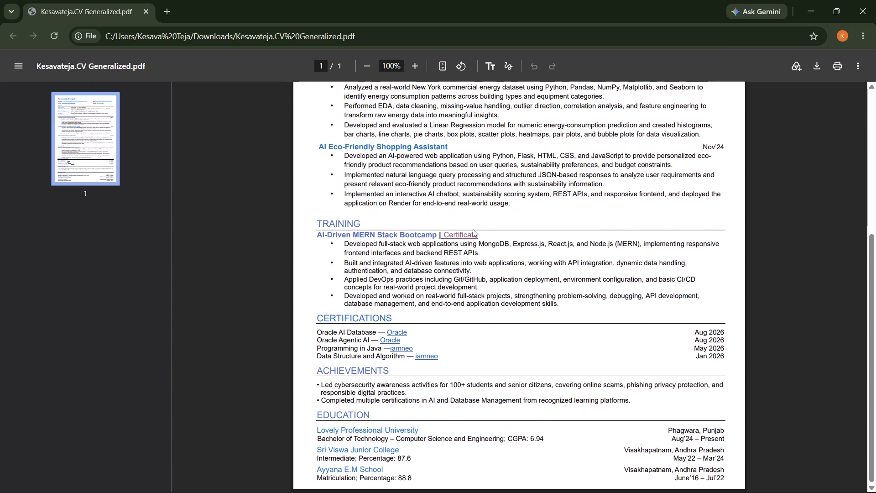
scroll(473, 229, "down", 4)
scroll(473, 229, "up", 1)
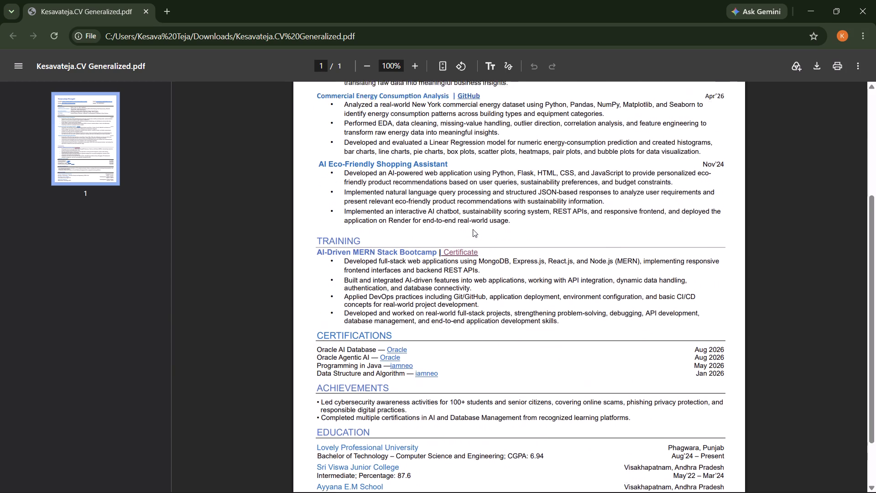
Re-read the CV PDF from the skills and projects down to training, certifications, achievements and education.
scroll(473, 229, "up", 1)
scroll(473, 229, "down", 7)
scroll(473, 229, "up", 11)
scroll(473, 229, "down", 10)
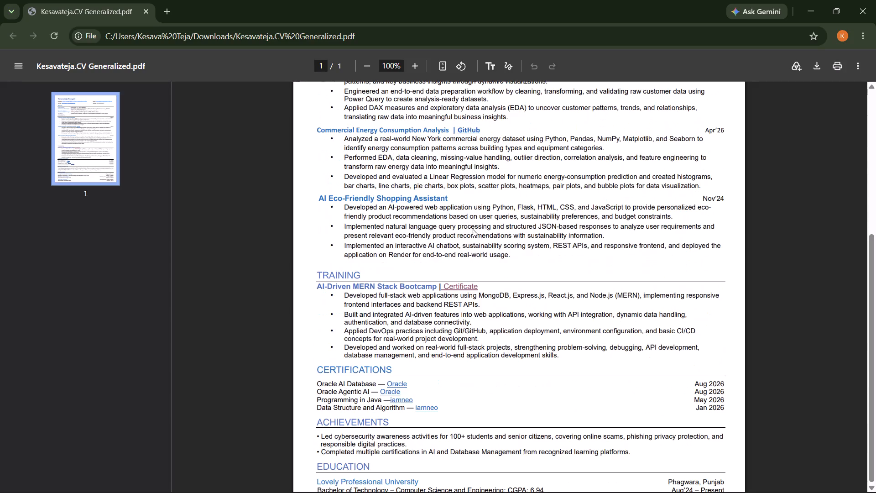
scroll(473, 229, "up", 9)
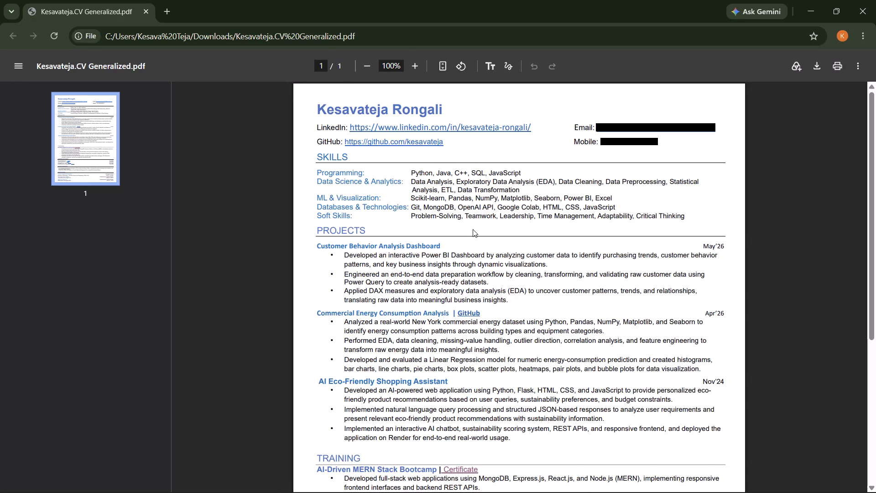
scroll(473, 229, "down", 3)
scroll(473, 229, "up", 5)
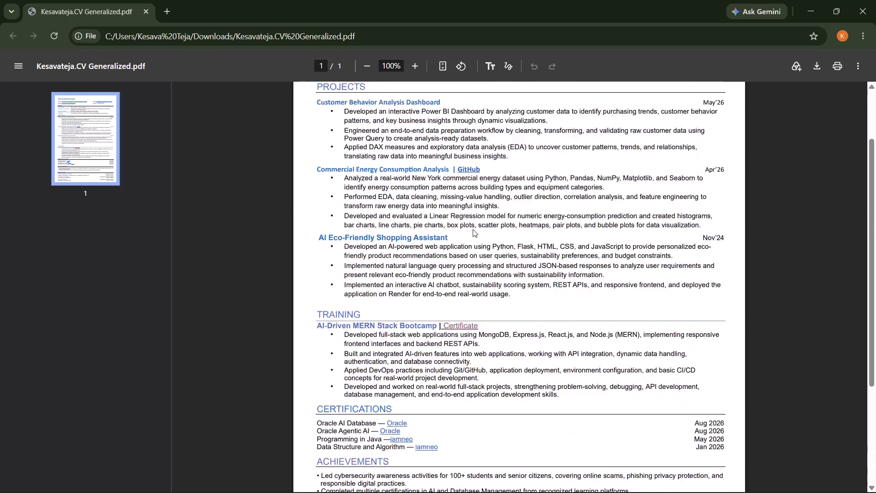
scroll(473, 229, "up", 1)
scroll(473, 229, "down", 4)
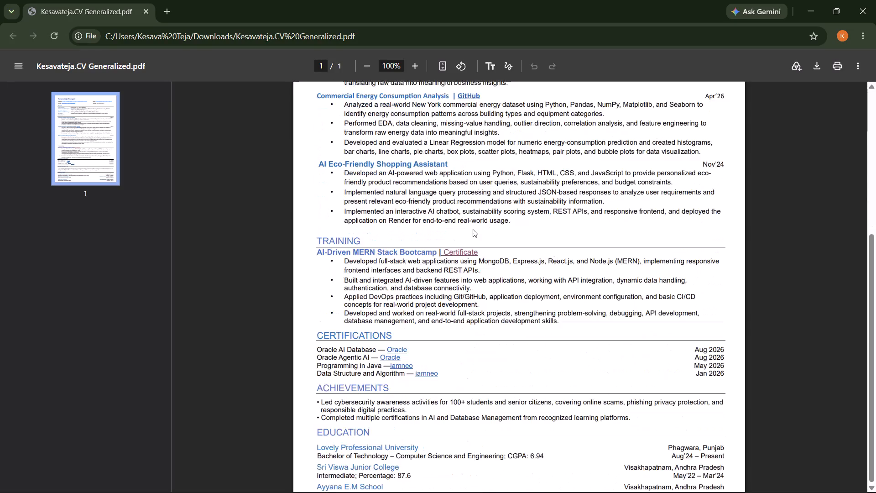
scroll(473, 229, "up", 2)
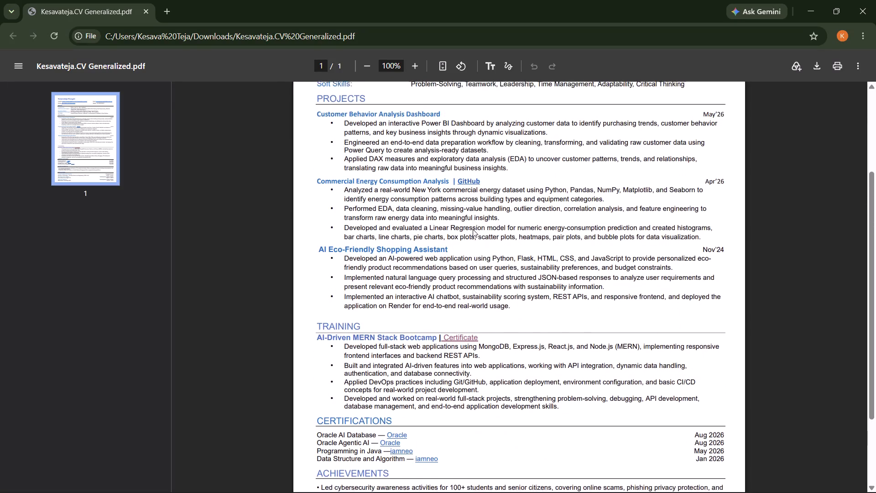
scroll(473, 229, "up", 1)
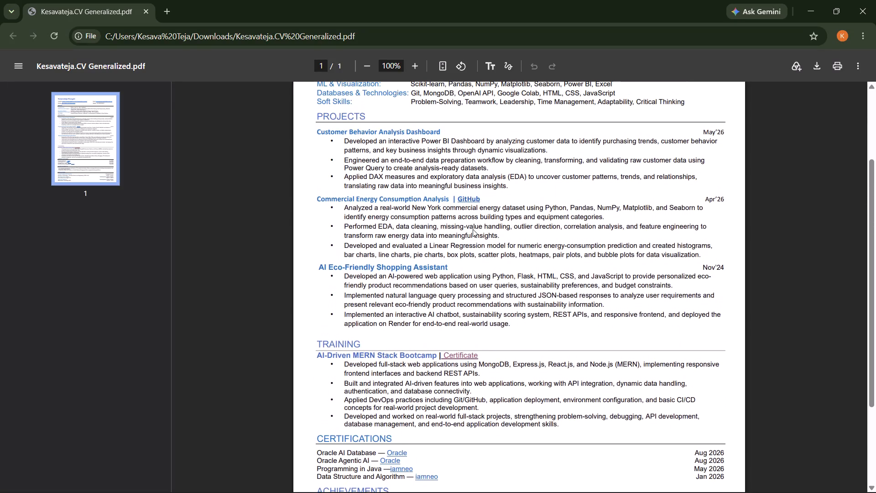
scroll(473, 229, "down", 3)
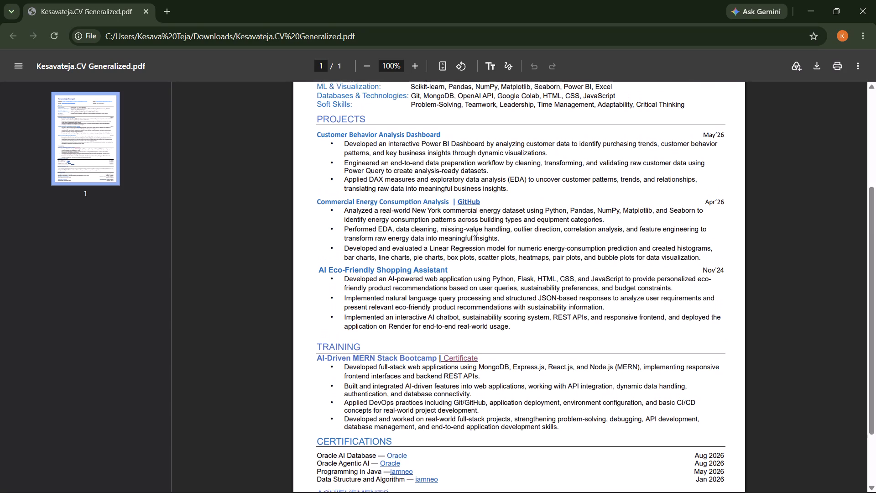
scroll(473, 229, "down", 7)
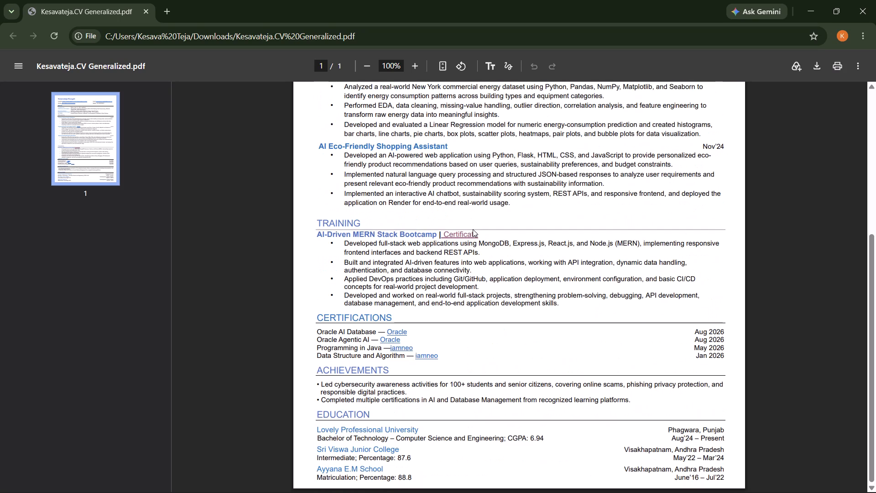
scroll(473, 229, "up", 2)
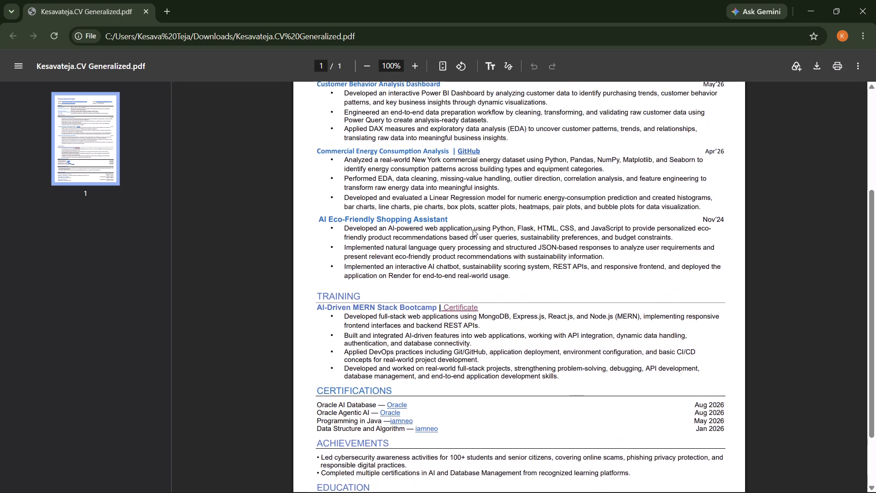
scroll(473, 229, "up", 2)
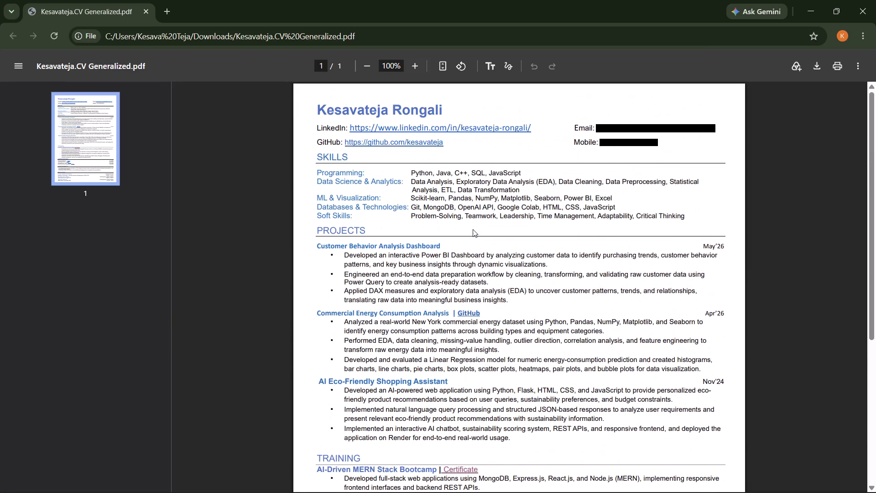
scroll(473, 229, "down", 2)
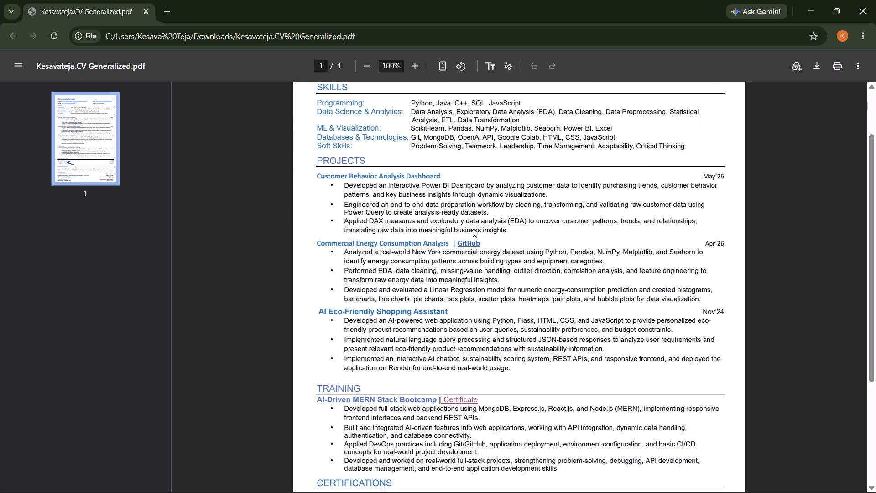
scroll(473, 229, "down", 2)
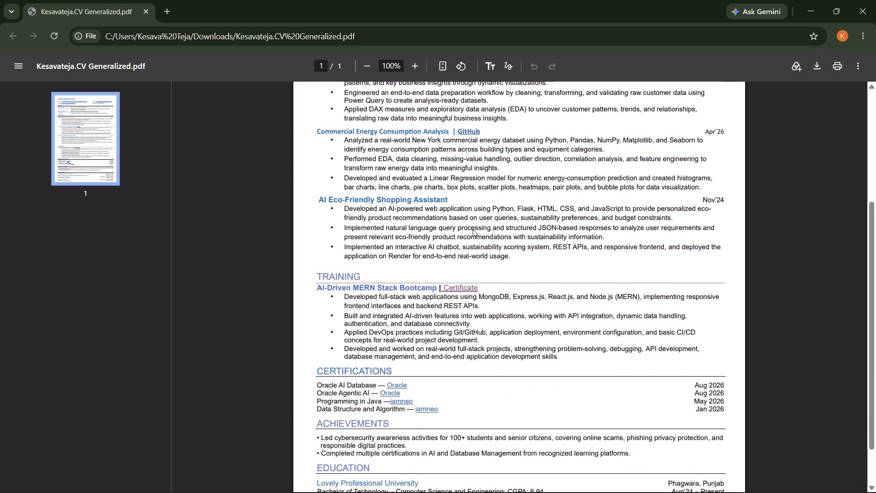
scroll(473, 229, "down", 1)
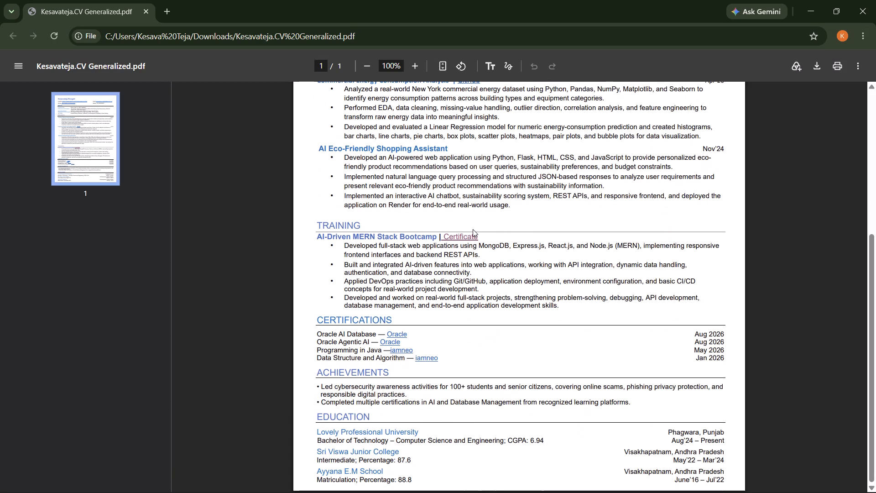
scroll(473, 229, "down", 1)
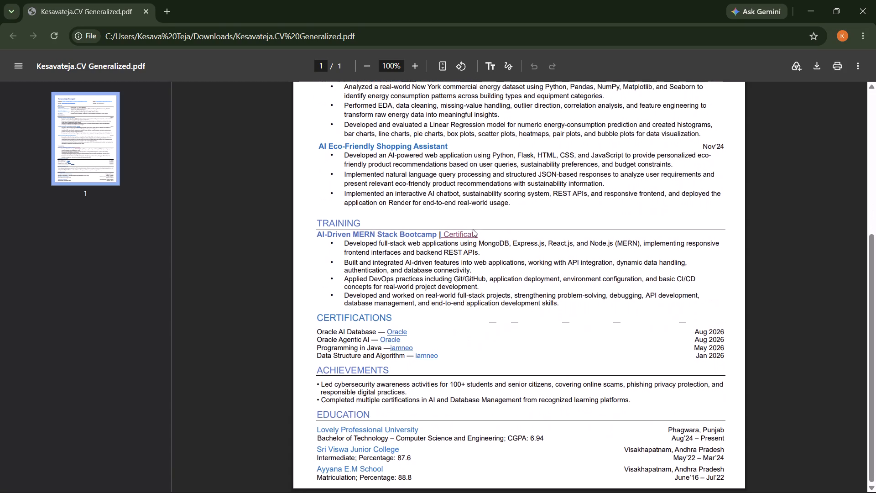
scroll(473, 229, "down", 1)
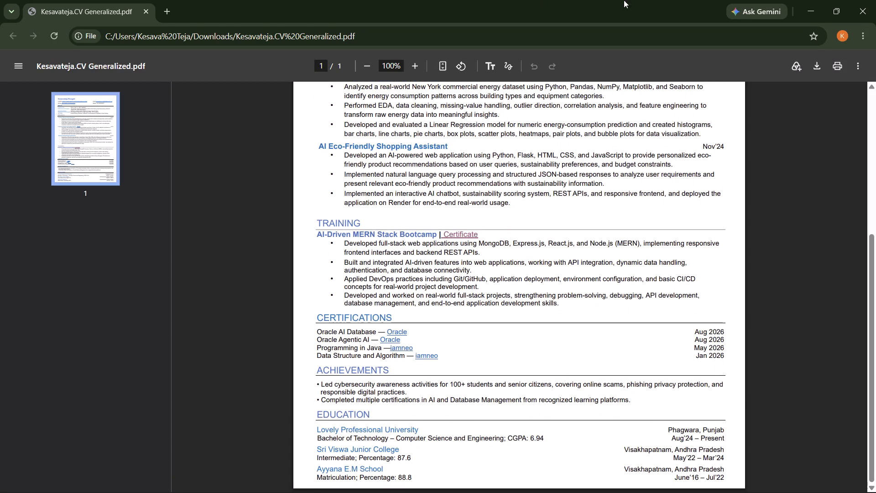
Return to the "cv" search results and open the "CV Generalized" Word document stored in OneDrive Documents.
left_click(819, 9)
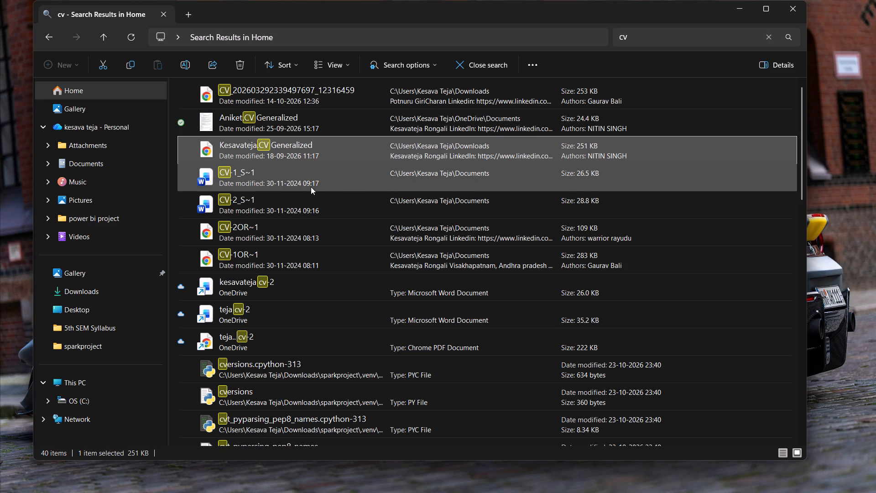
double_click(265, 122)
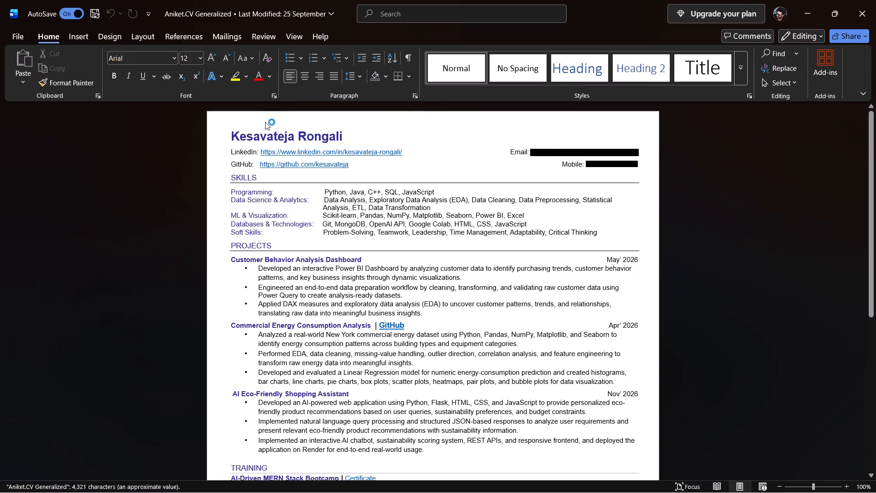
Read through the Word version of the CV, checking every section and its dates from skills to education.
scroll(329, 267, "down", 2)
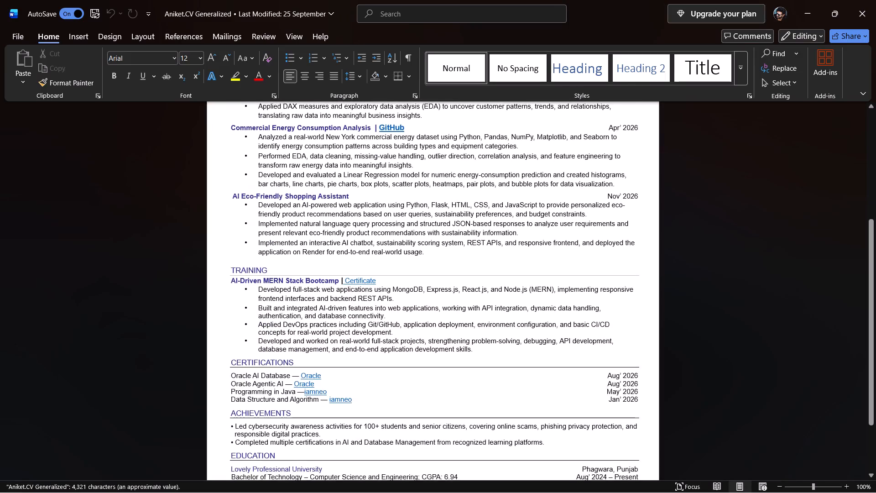
scroll(329, 267, "down", 3)
scroll(329, 267, "up", 2)
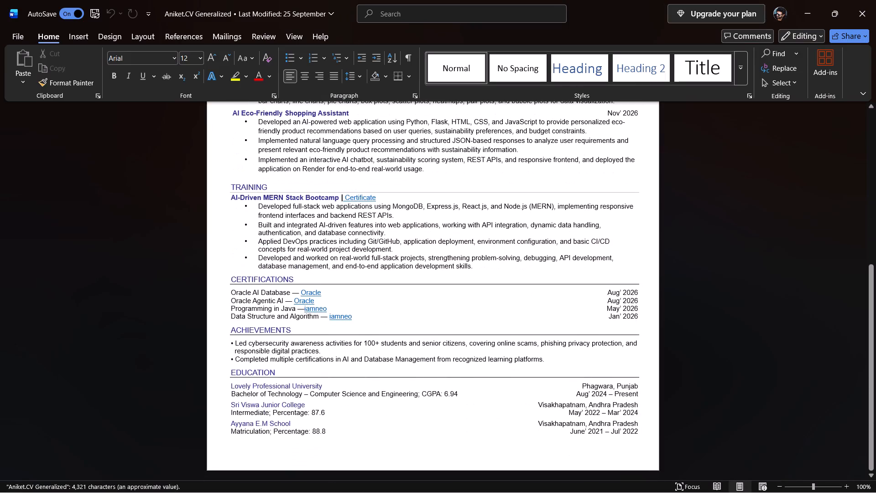
scroll(329, 267, "up", 5)
scroll(329, 267, "down", 3)
scroll(329, 267, "up", 7)
scroll(329, 267, "down", 4)
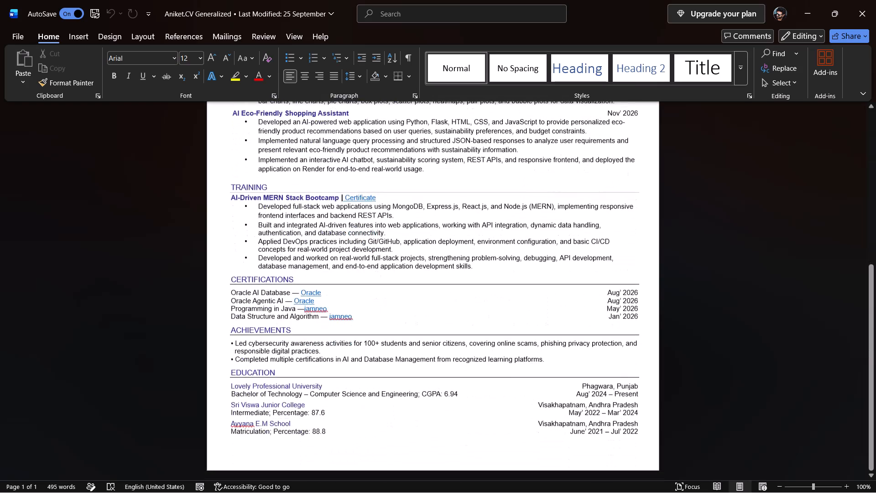
scroll(329, 267, "up", 1)
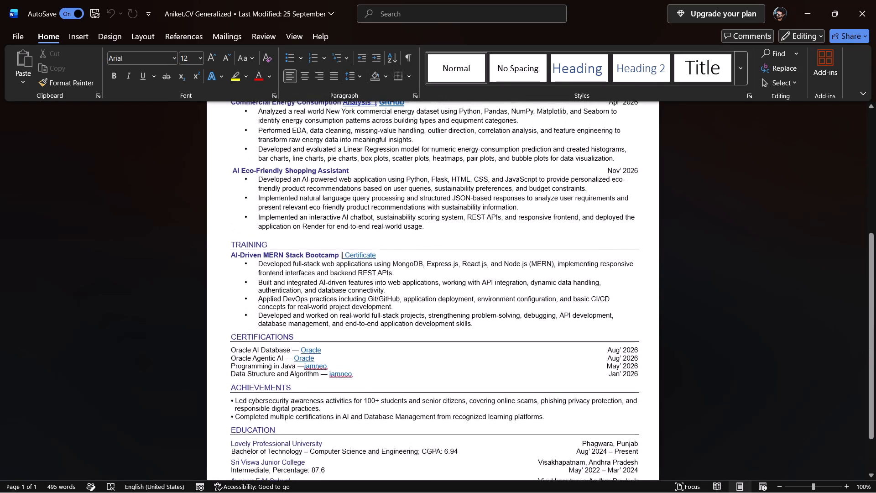
scroll(329, 267, "up", 2)
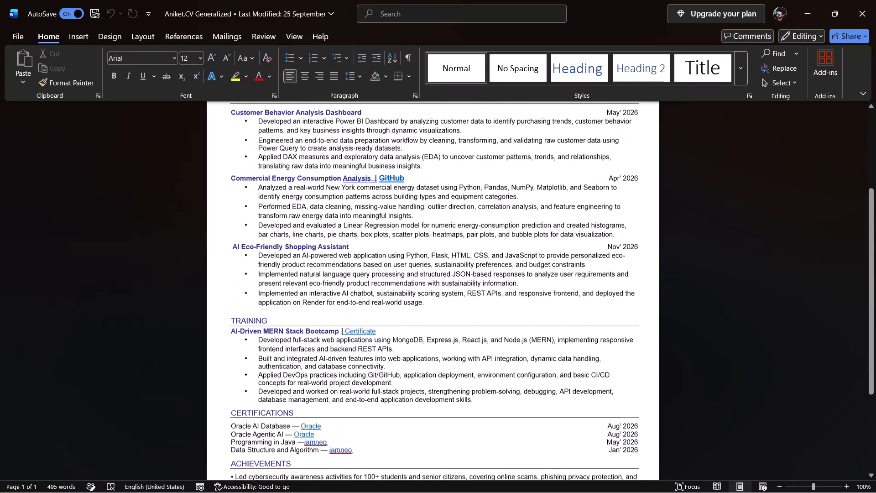
scroll(329, 267, "up", 3)
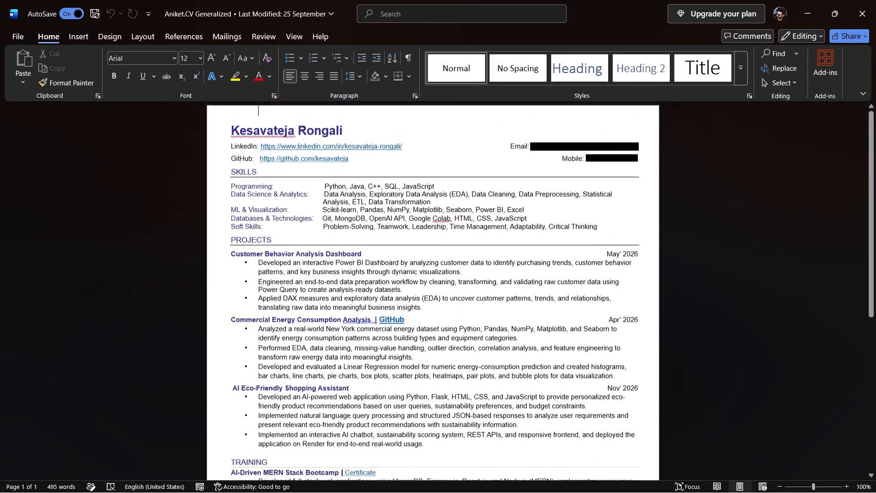
scroll(329, 267, "down", 5)
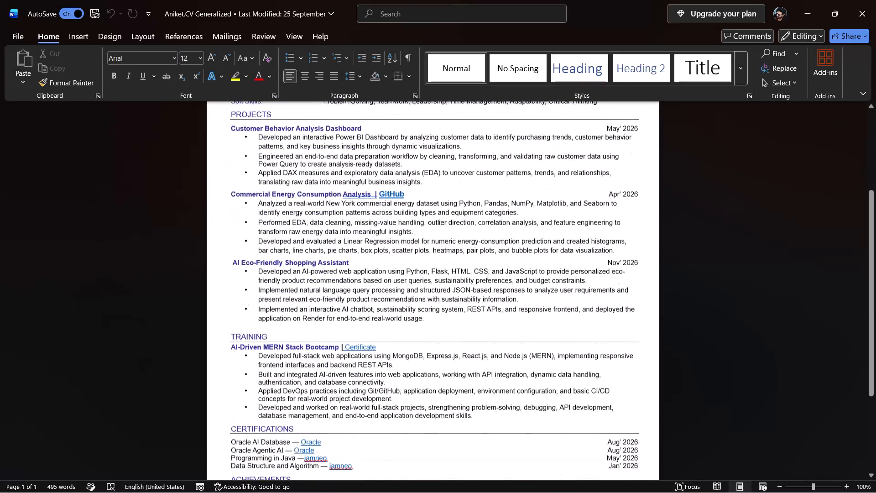
scroll(329, 267, "down", 10)
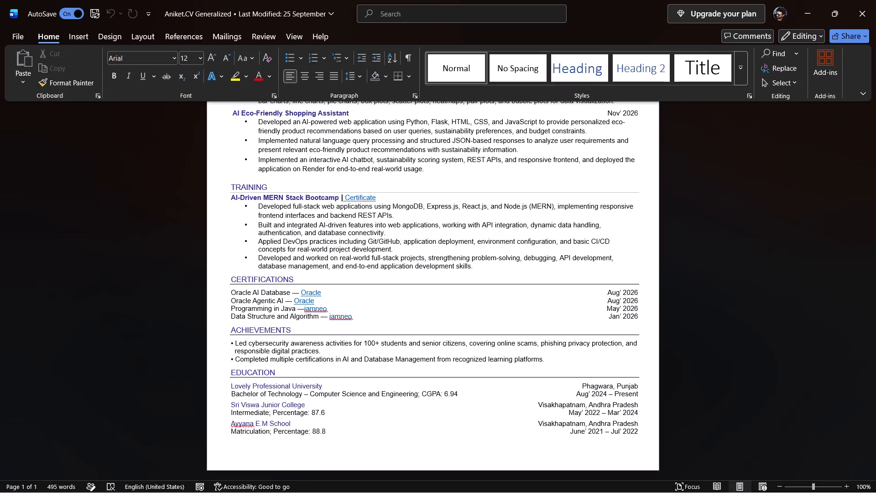
scroll(574, 246, "up", 5)
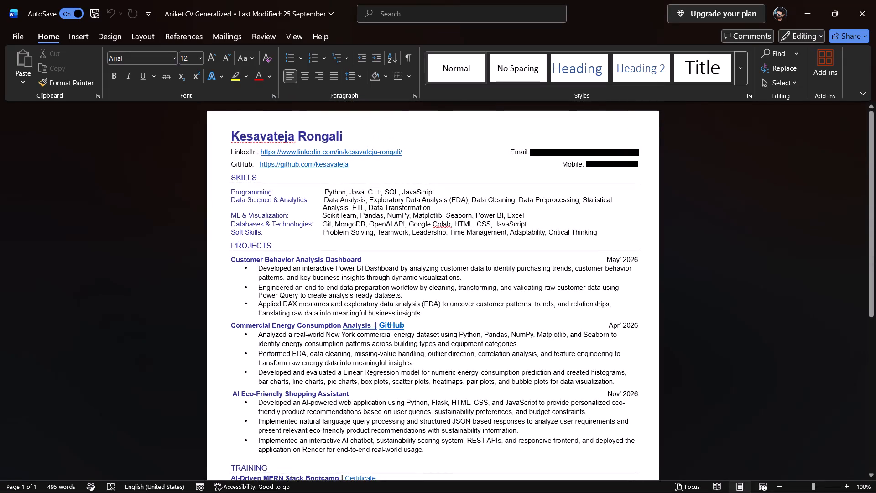
Go back to the search results, open the "CV Generalized" PDF from Downloads again and look through it down to education.
left_click(800, 7)
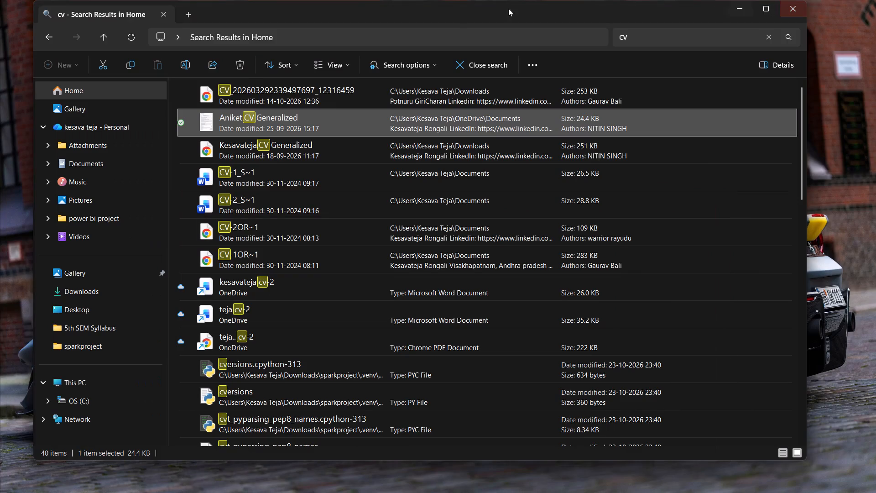
double_click(286, 155)
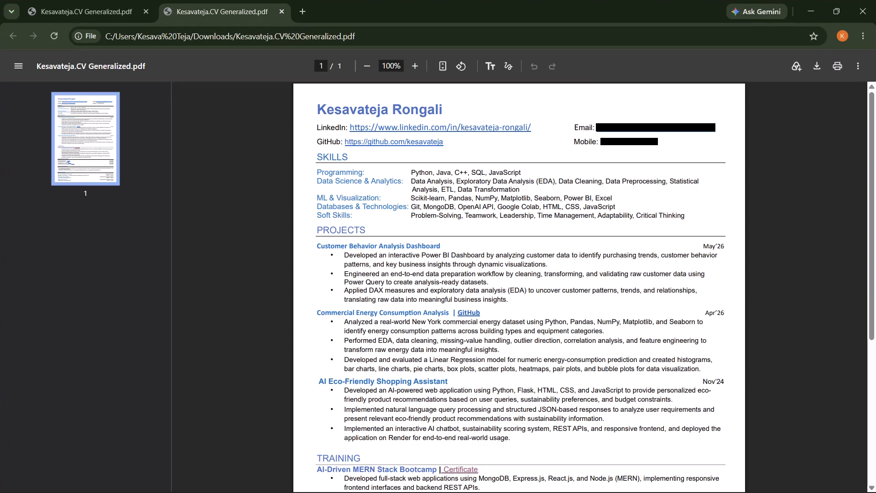
scroll(362, 350, "down", 1)
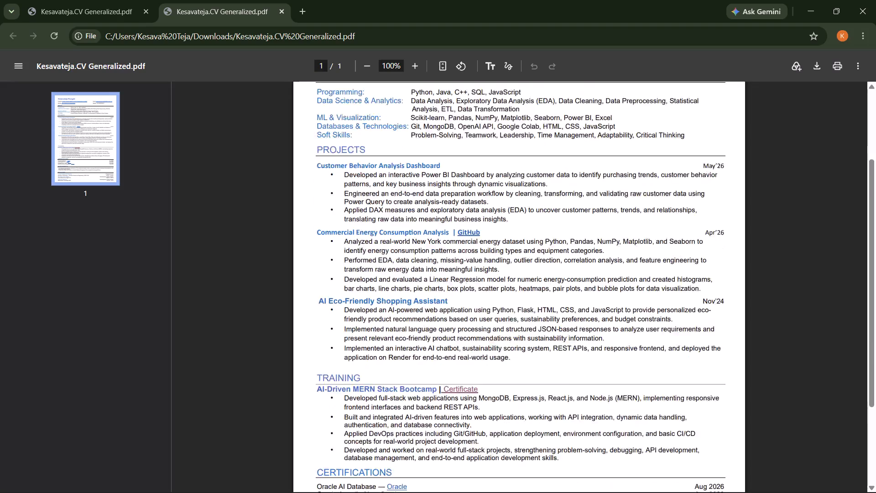
scroll(362, 350, "down", 7)
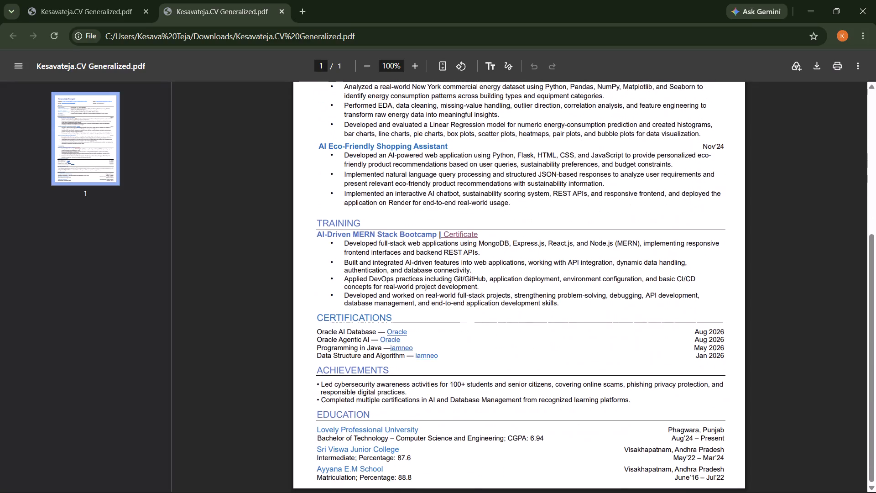
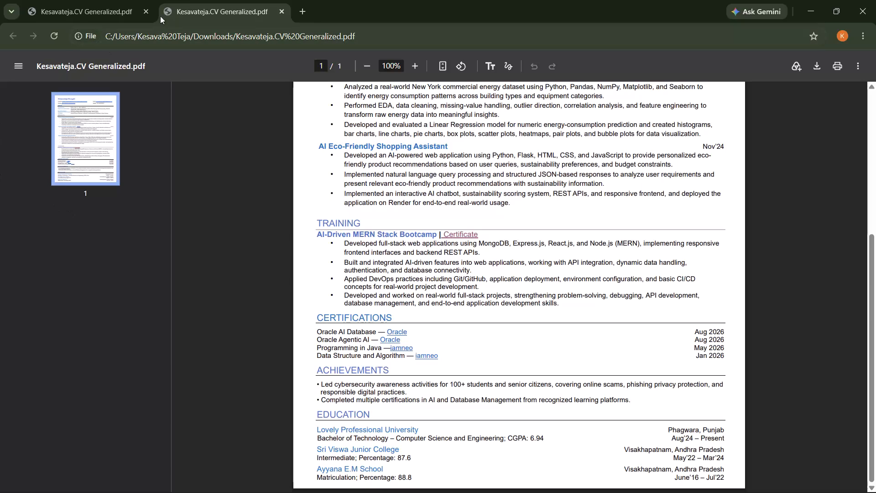
Compare the two open CV PDF copies, close the browser, and open the "CV Generalized" Word document stored in OneDrive Documents.
left_click(95, 1)
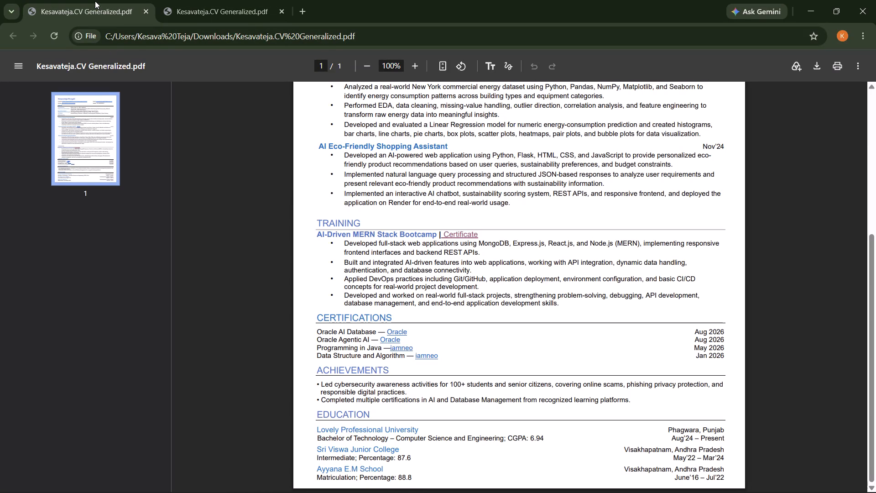
left_click(98, 6)
left_click(172, 0)
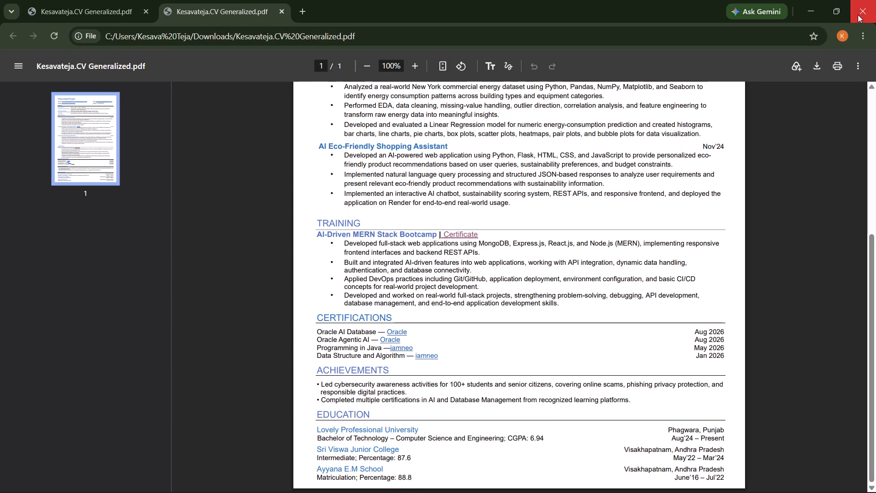
left_click(858, 15)
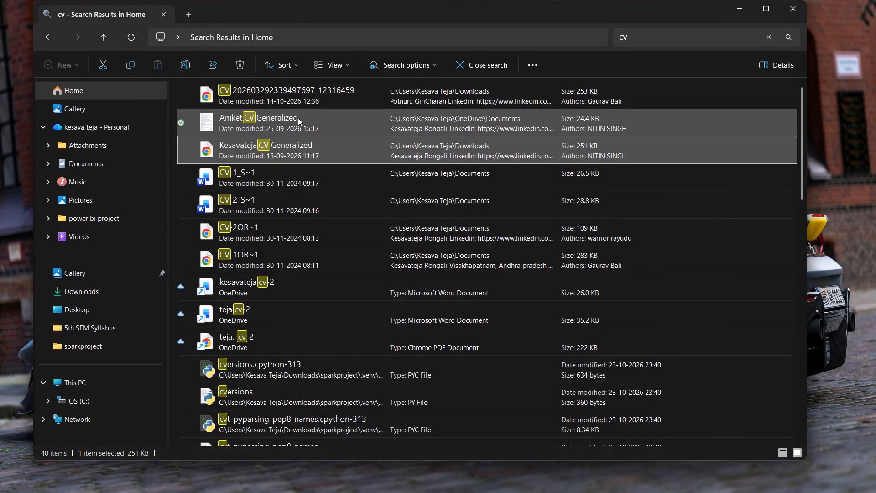
double_click(298, 118)
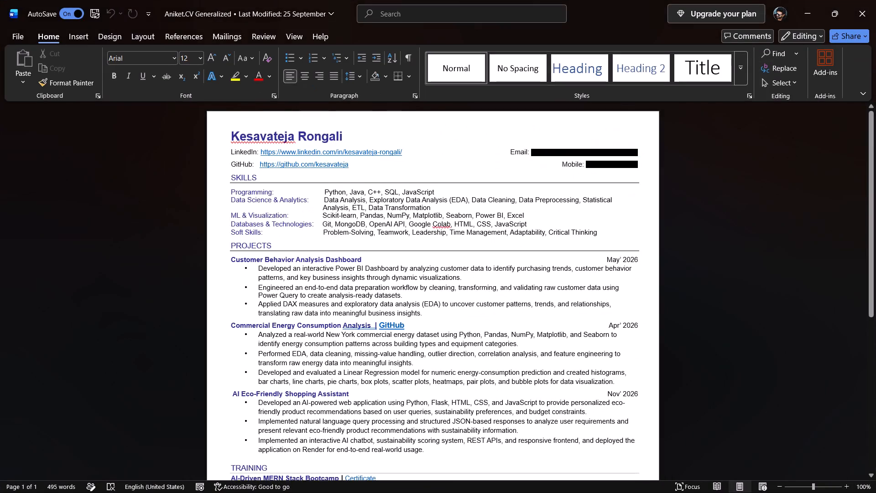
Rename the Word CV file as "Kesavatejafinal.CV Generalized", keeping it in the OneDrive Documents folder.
left_click(12, 35)
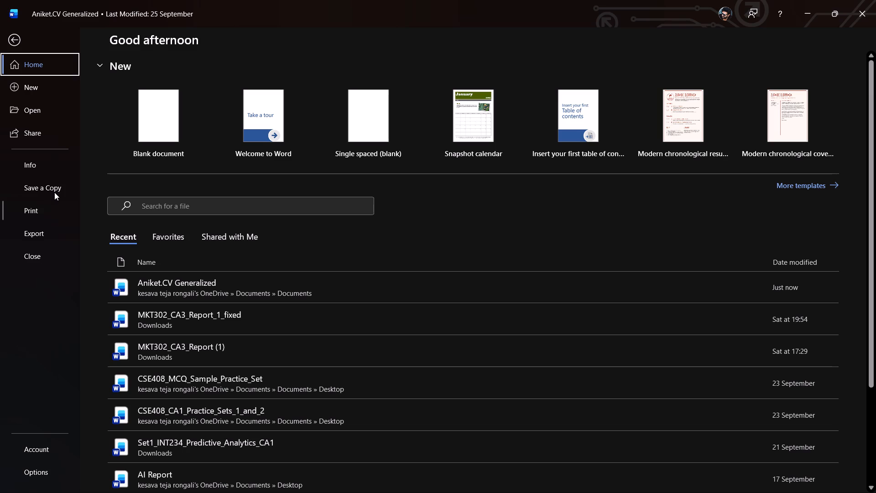
double_click(229, 294)
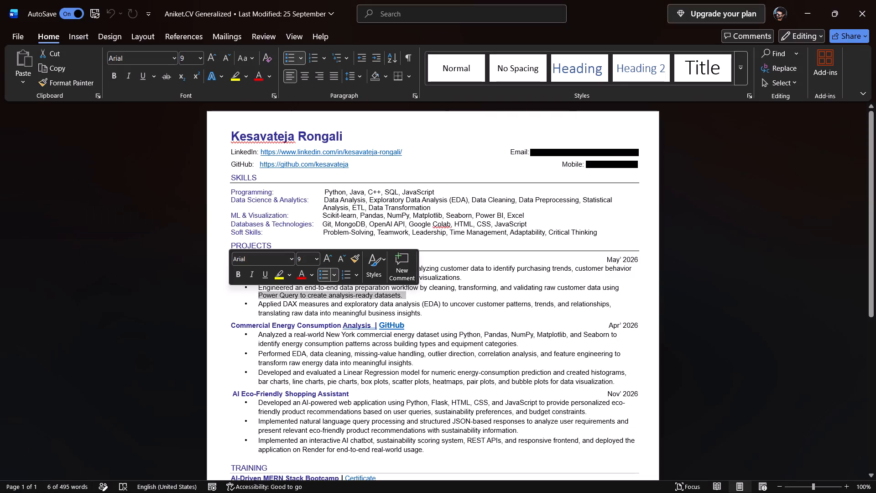
left_click(324, 13)
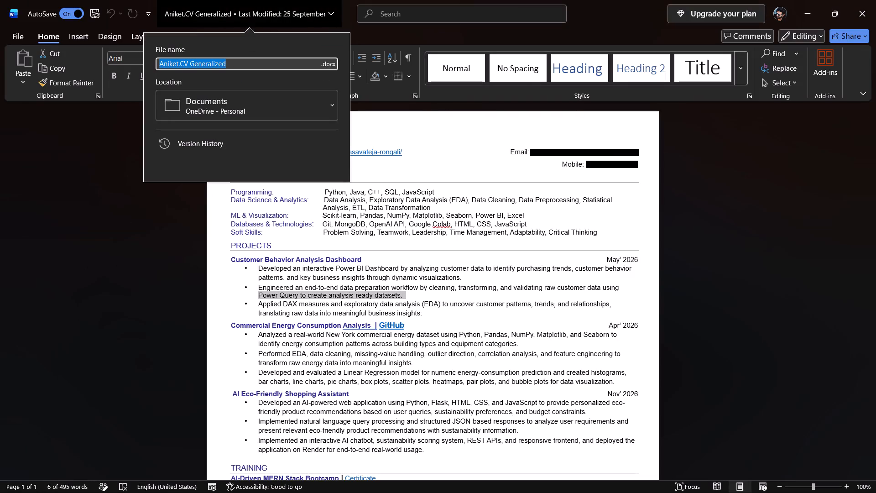
left_click(178, 64)
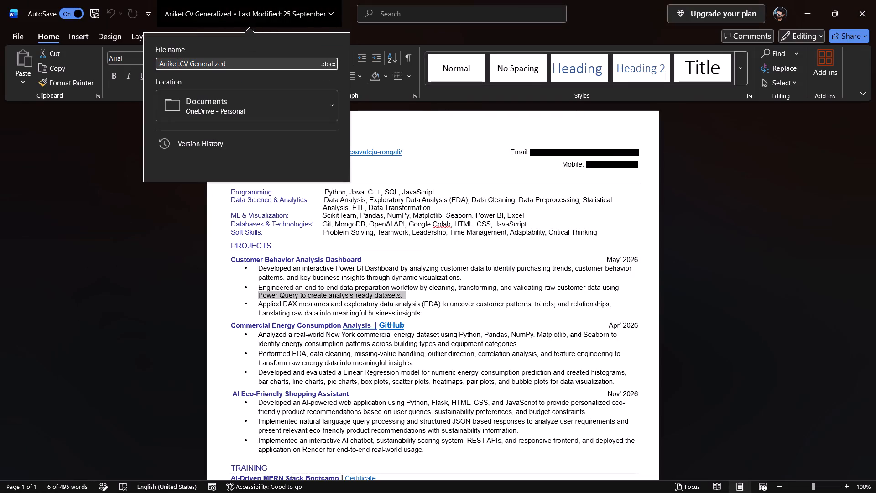
key("BackSpace")
key("BackSpace")
key("BackSpace")
key("BackSpace")
key("BackSpace")
key("BackSpace")
key("BackSpace")
key("BackSpace")
key("BackSpace")
key("BackSpace")
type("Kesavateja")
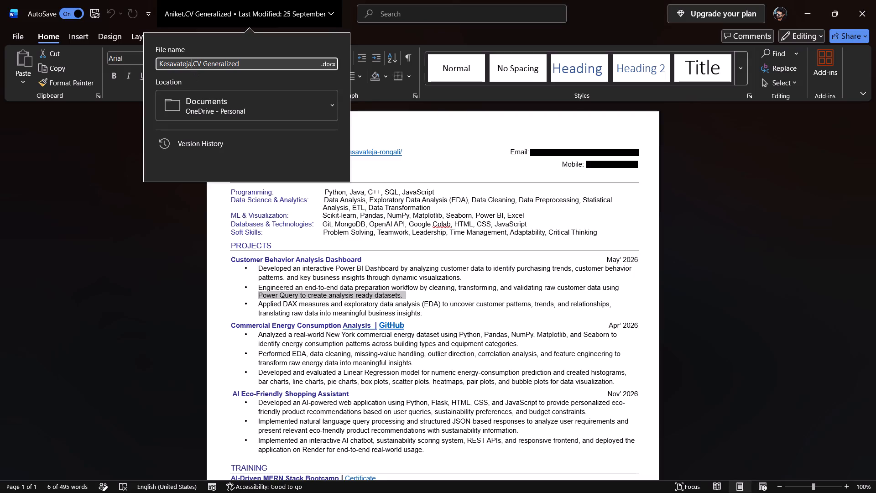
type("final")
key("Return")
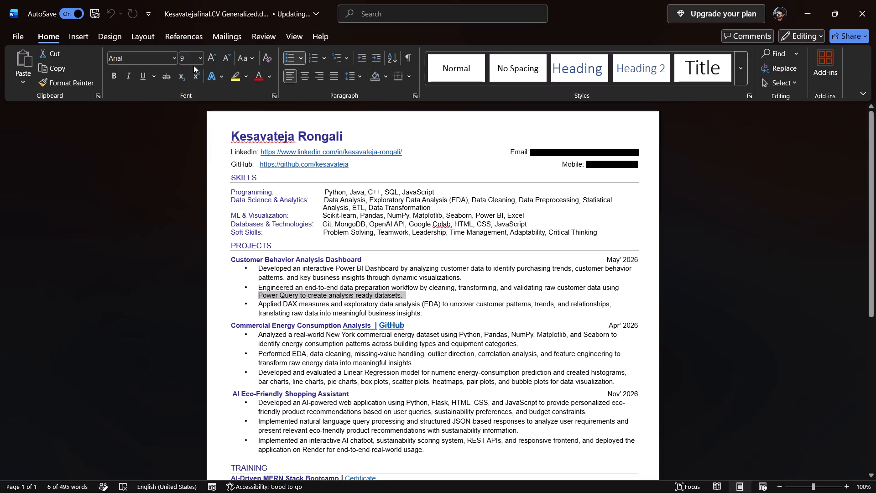
Read through the renamed Word CV, checking its skills, projects, training, certifications, achievements and education sections with their dates.
scroll(429, 180, "down", 4)
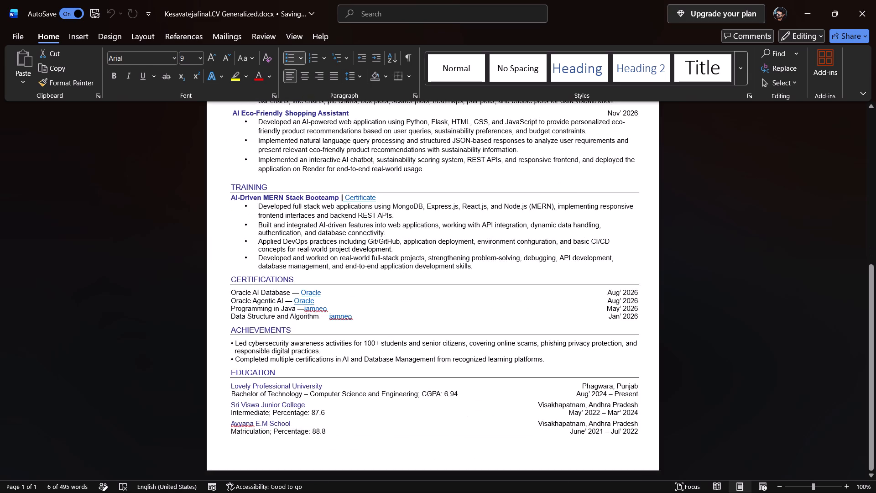
scroll(429, 180, "up", 2)
left_click(682, 187)
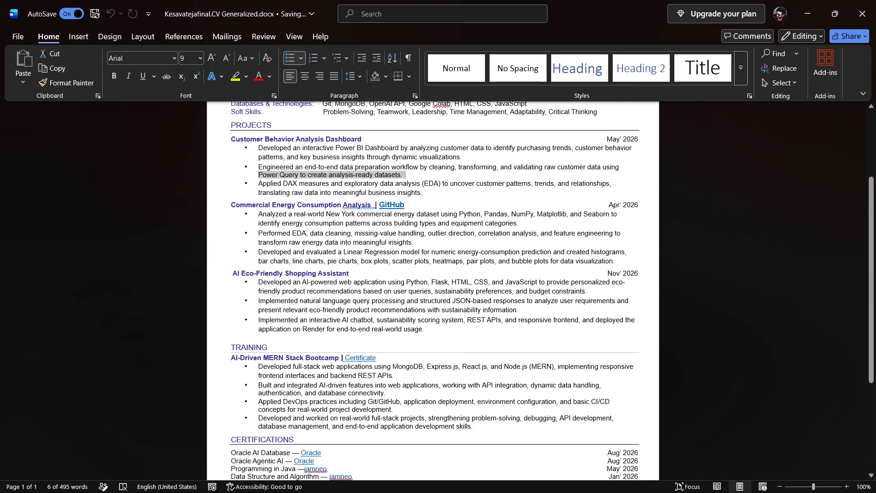
scroll(456, 235, "down", 1)
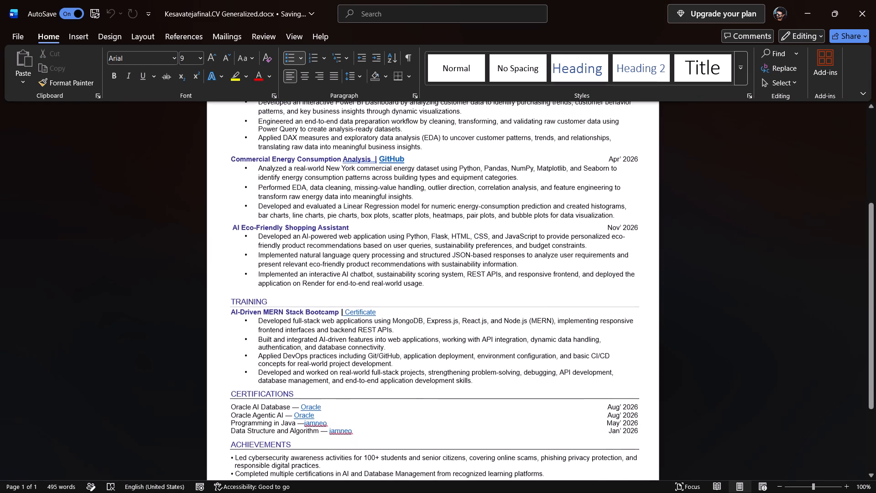
scroll(456, 235, "down", 4)
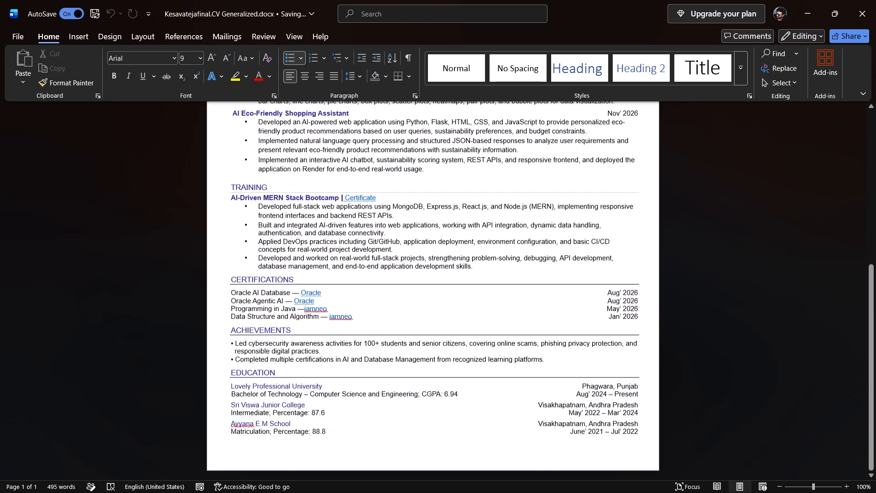
scroll(456, 235, "up", 1)
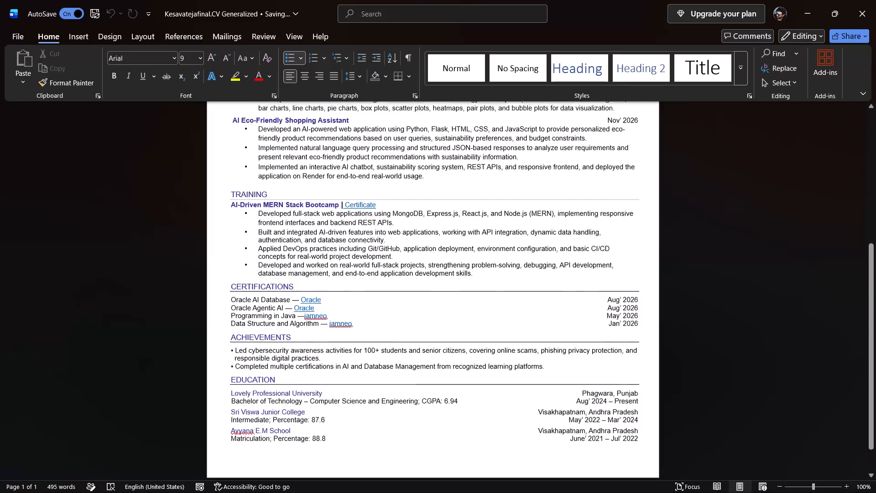
scroll(456, 235, "up", 2)
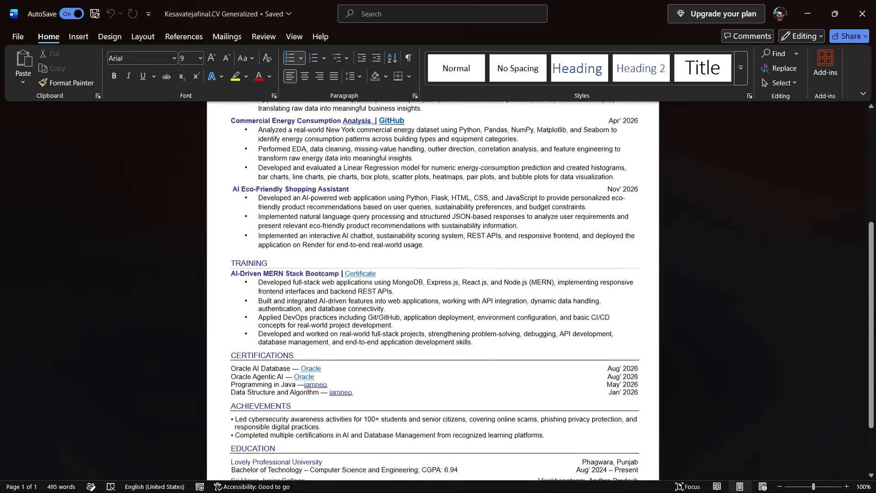
scroll(456, 235, "up", 3)
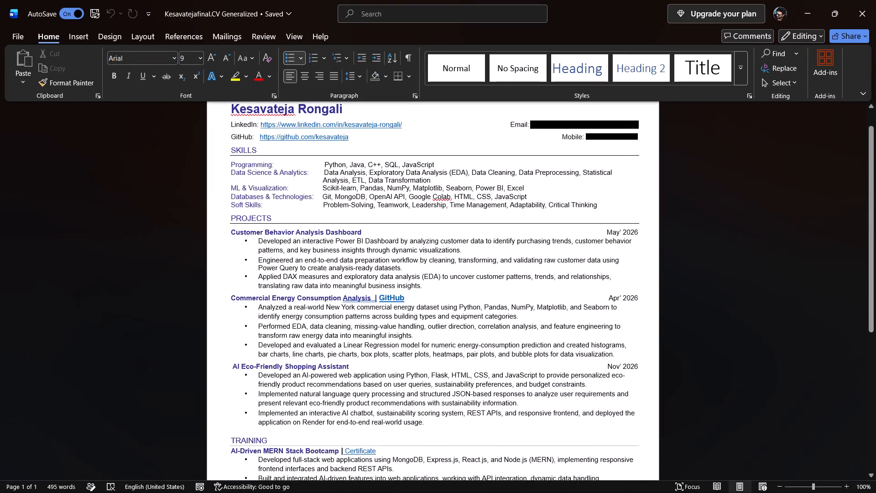
scroll(456, 235, "down", 7)
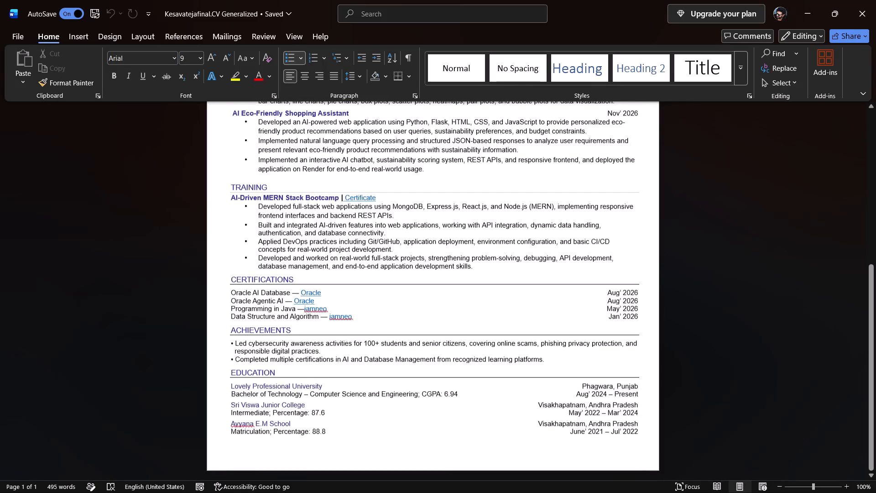
scroll(456, 235, "up", 2)
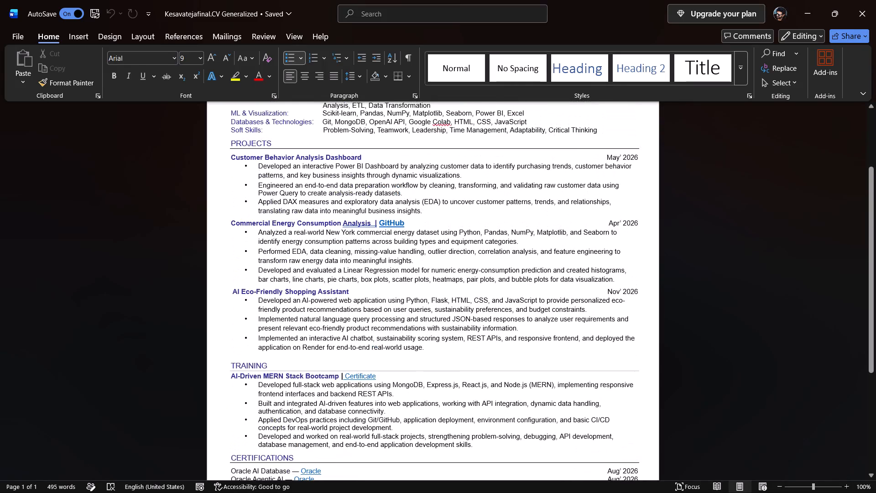
scroll(456, 235, "up", 2)
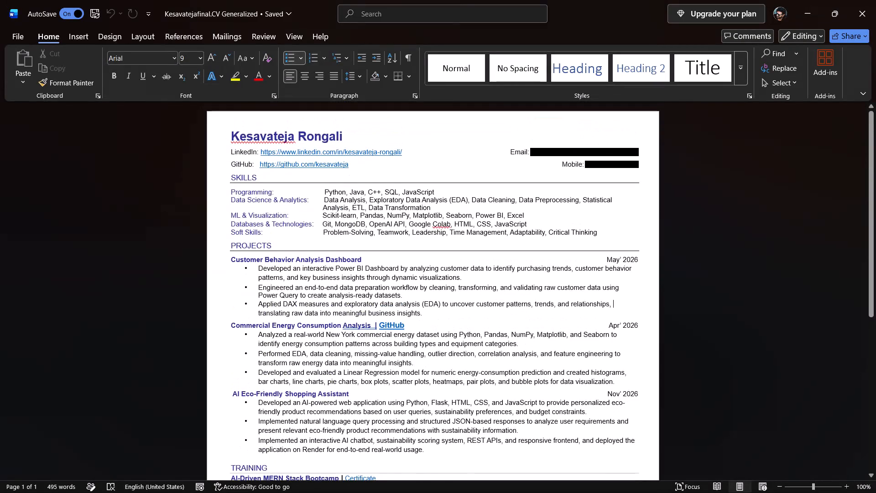
left_click(739, 221)
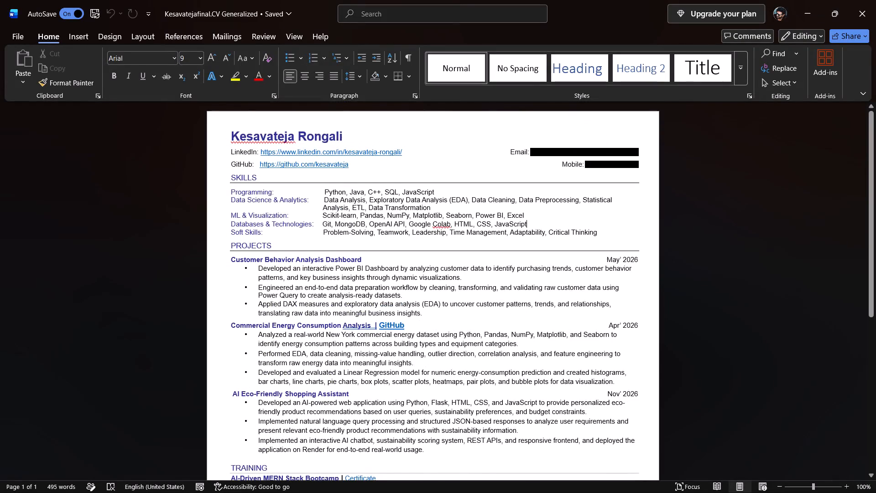
scroll(438, 326, "down", 3)
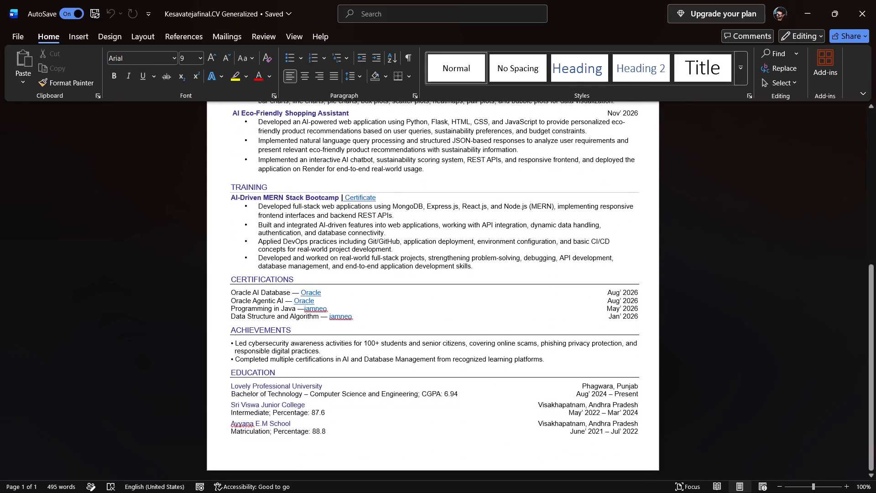
scroll(557, 260, "up", 6)
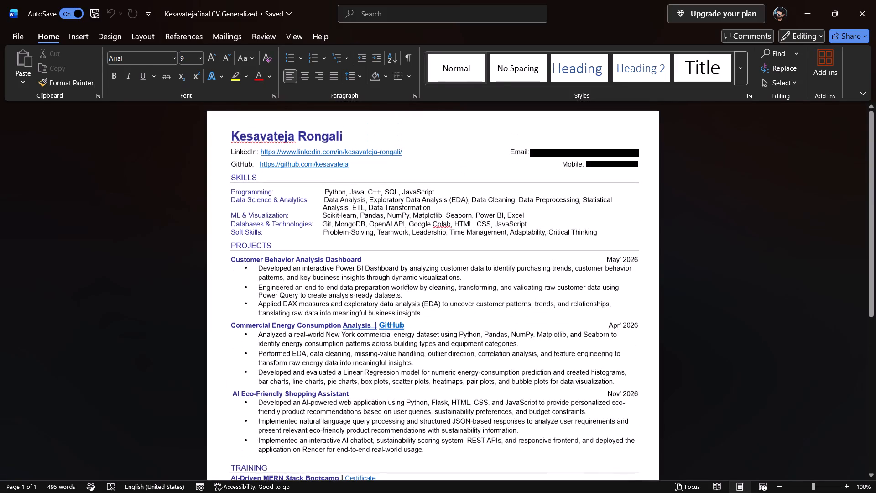
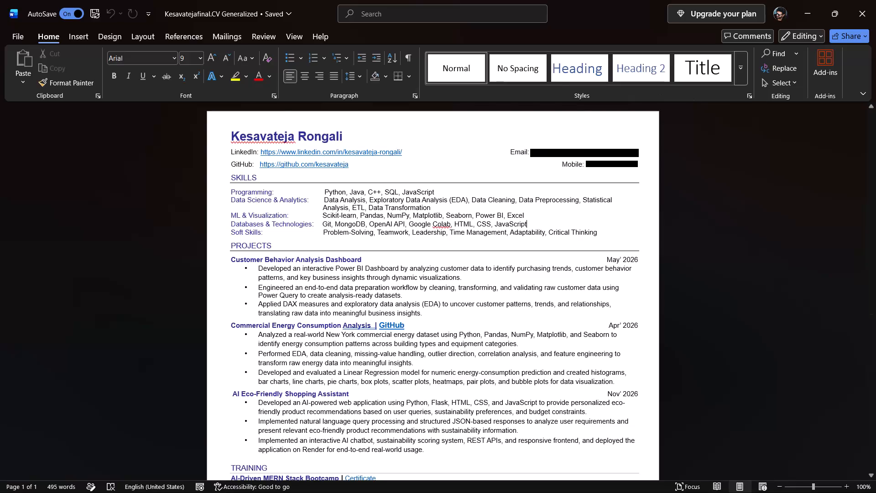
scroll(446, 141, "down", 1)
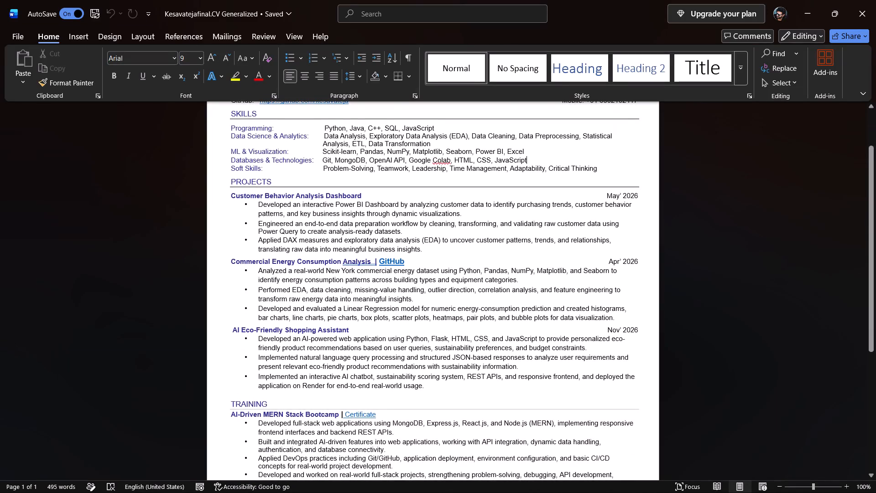
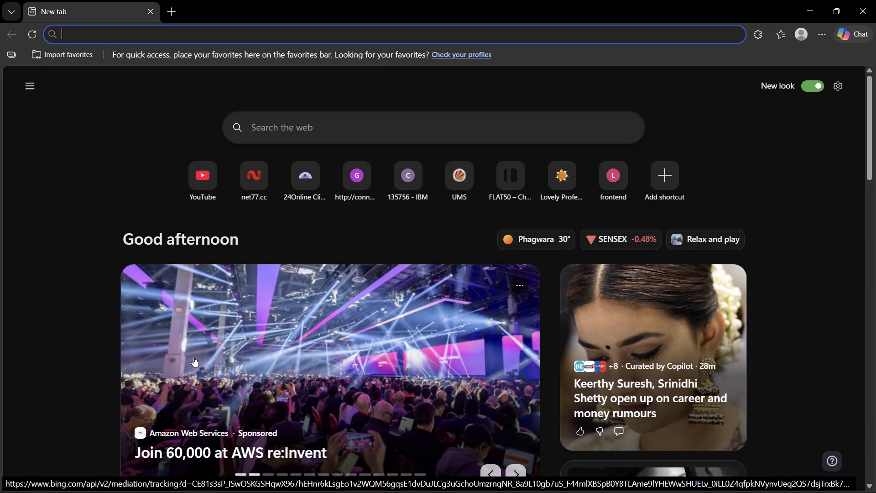
Browse the new-tab news feed and open the India Today article about people who check their phone after waking up.
scroll(373, 307, "down", 5)
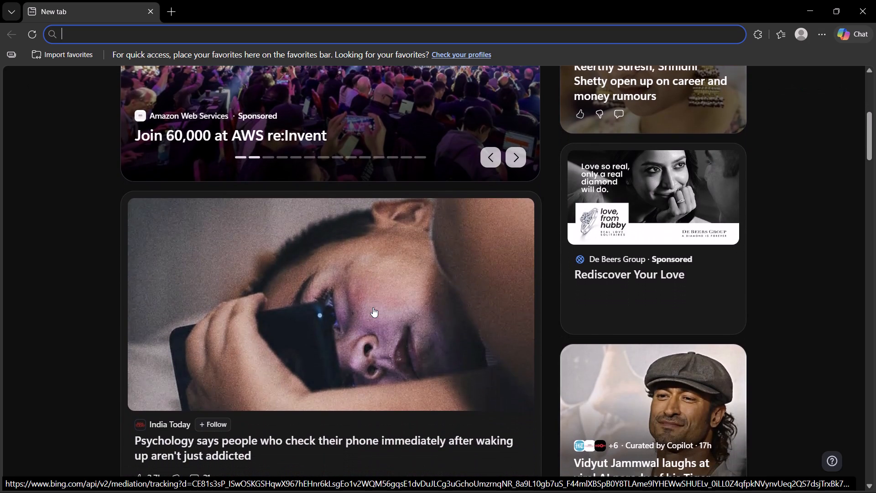
scroll(373, 307, "down", 7)
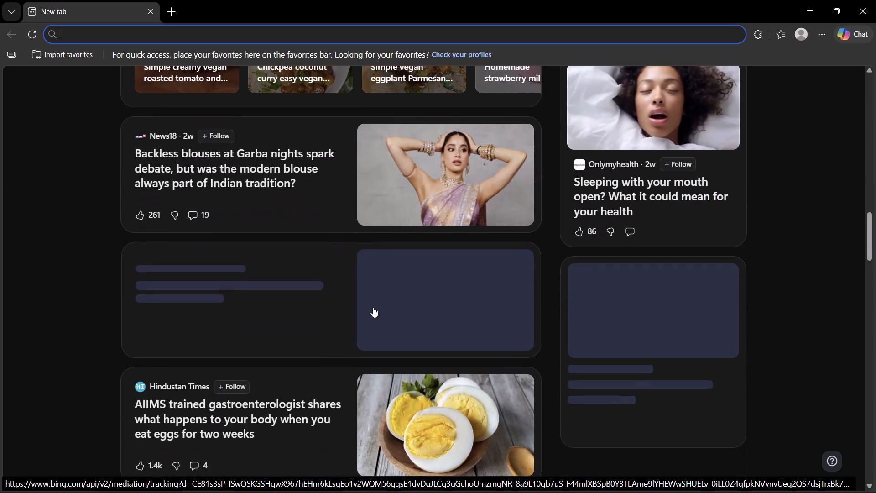
scroll(373, 307, "up", 6)
scroll(373, 307, "left", 5)
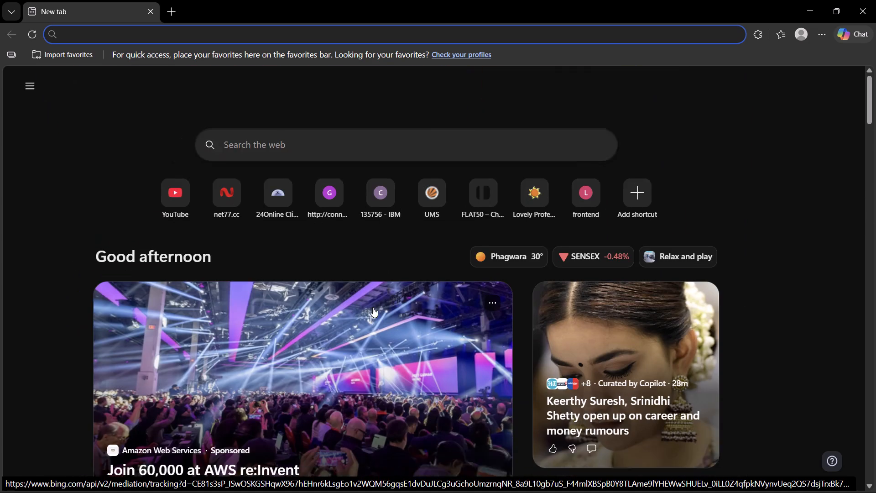
left_click_drag(373, 307, 400, 111)
scroll(400, 111, "down", 1)
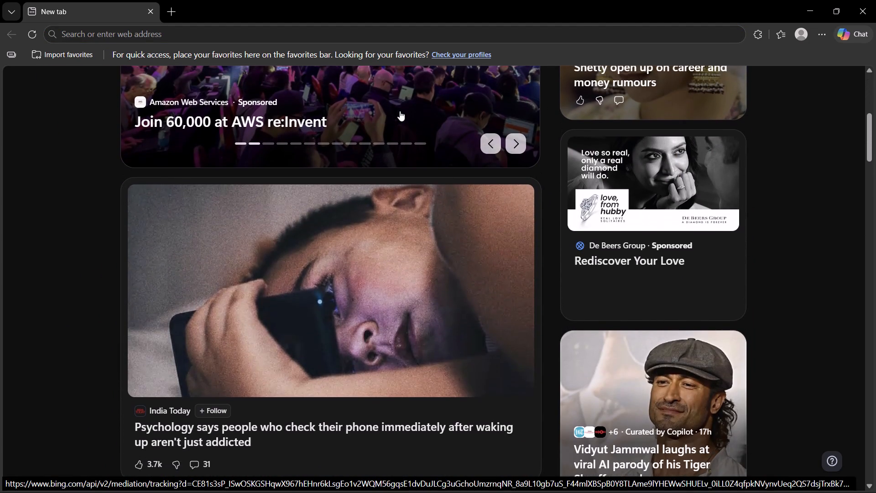
scroll(400, 111, "left", 1)
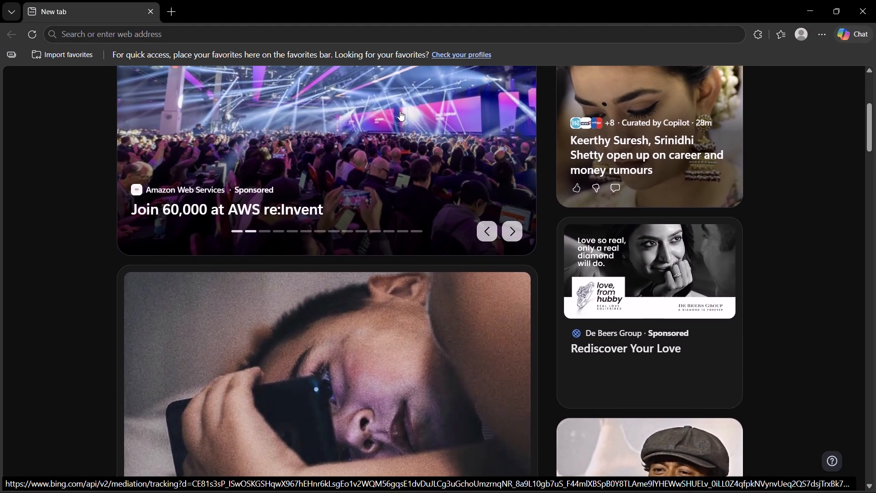
scroll(400, 111, "left", 1)
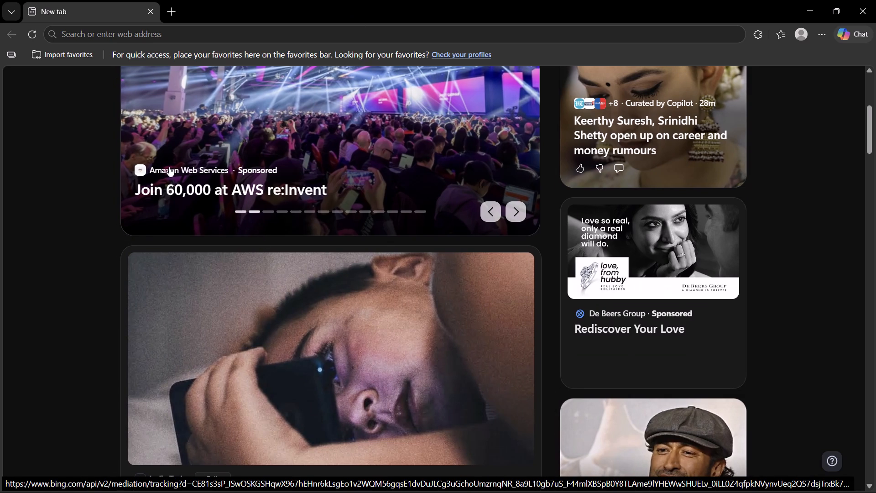
left_click(310, 450)
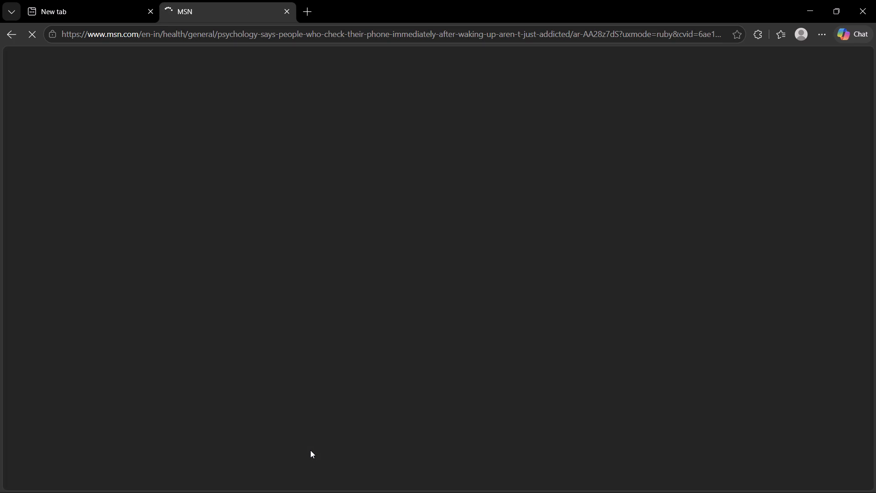
Search the web for "xx" in a new tab and close that tab.
key("ctrl+t")
type("xx")
key("Return")
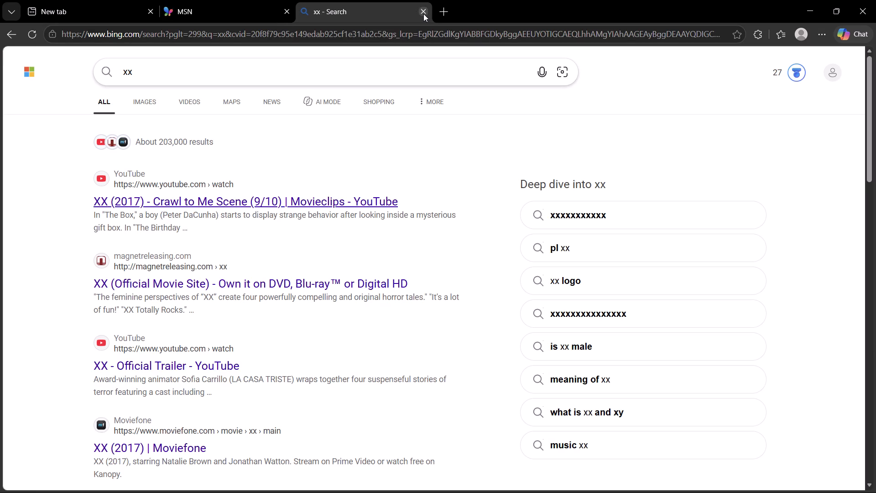
left_click(423, 14)
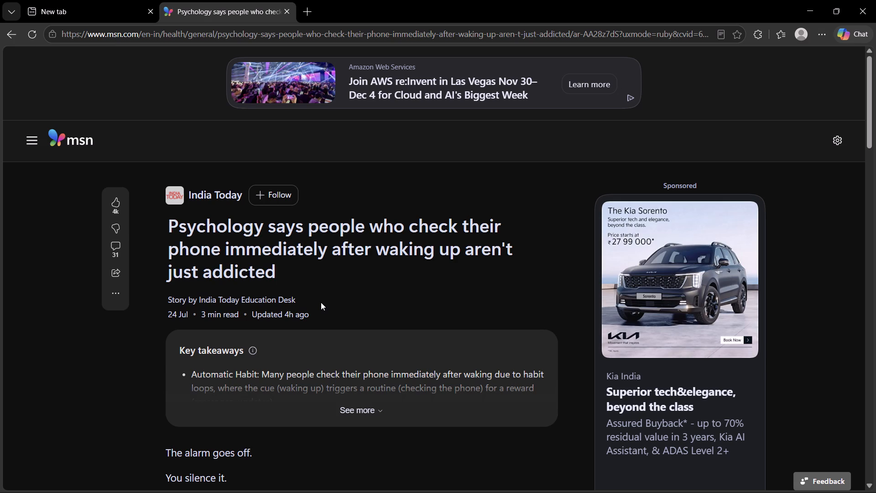
Delete the "xx - Search" entry from the browsing history.
left_click(819, 40)
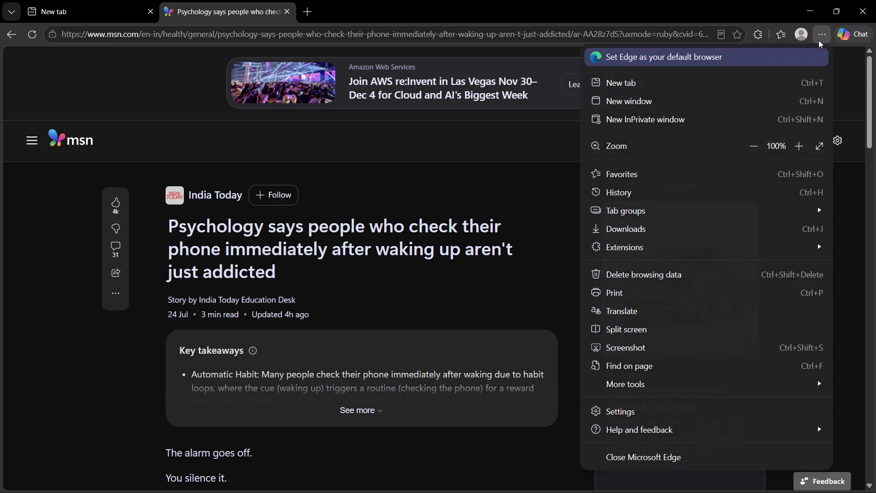
left_click(646, 188)
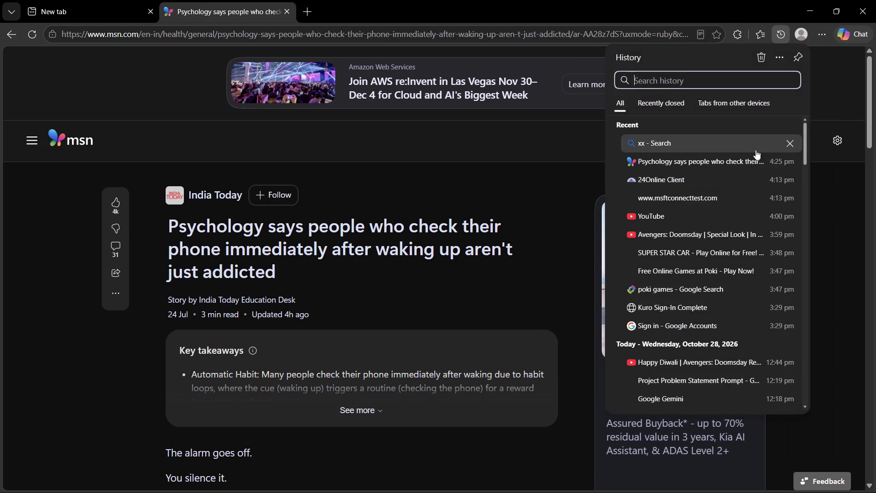
left_click(786, 145)
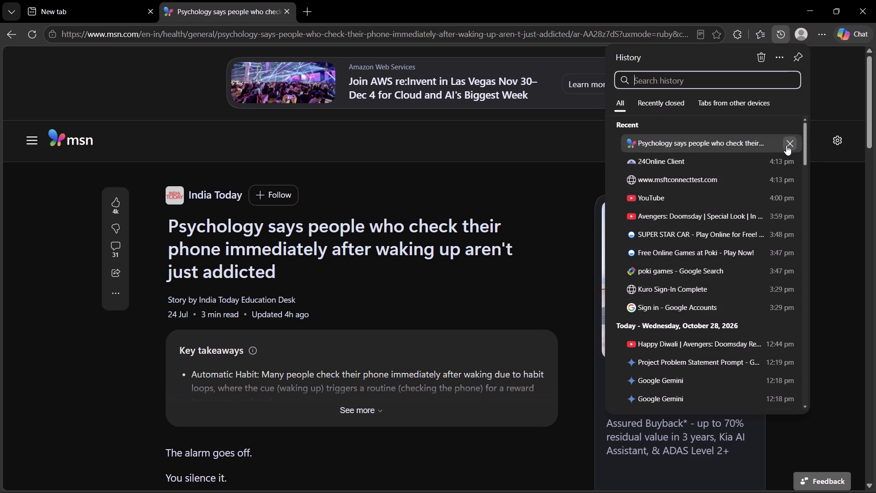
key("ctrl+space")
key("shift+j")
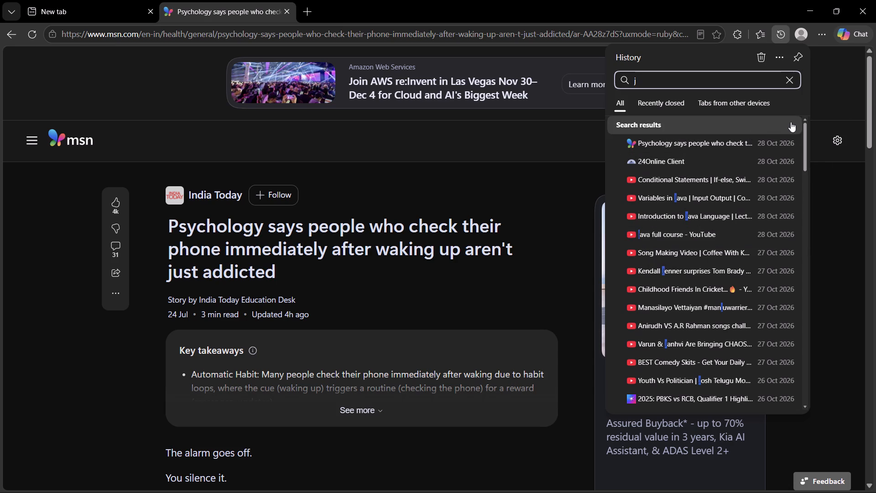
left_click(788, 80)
Minimize the browser and return to the generalized CV document in Word.
left_click(802, 0)
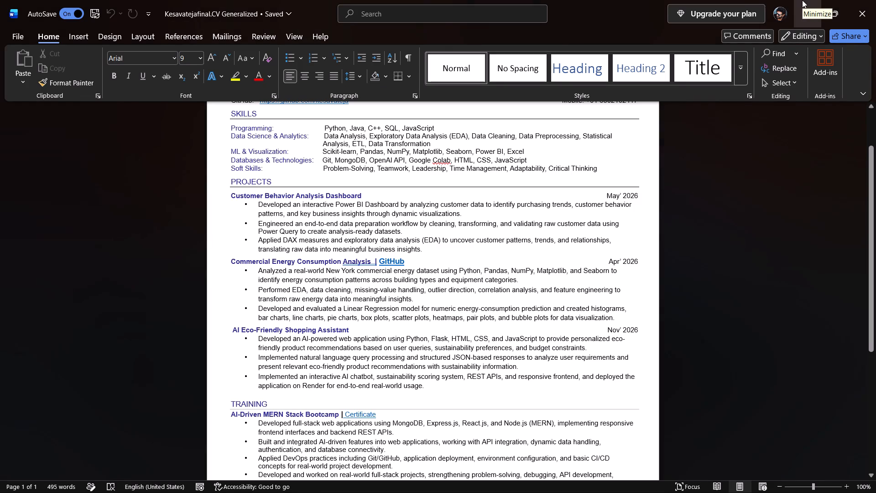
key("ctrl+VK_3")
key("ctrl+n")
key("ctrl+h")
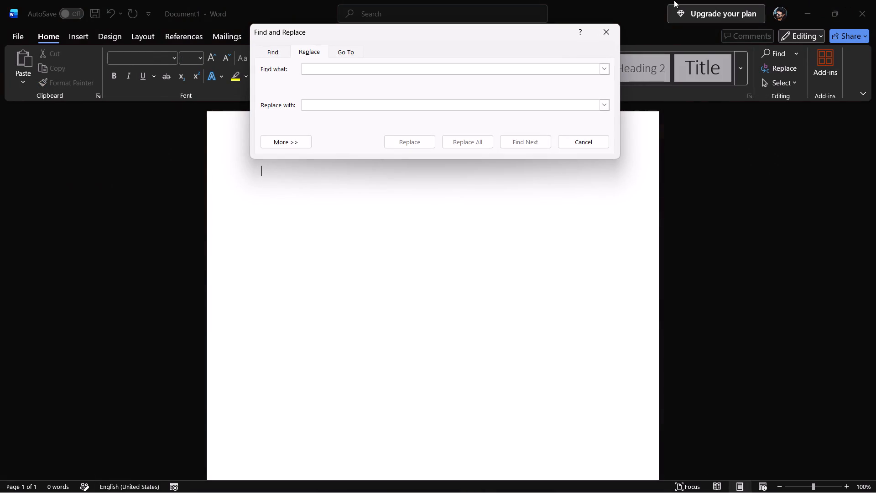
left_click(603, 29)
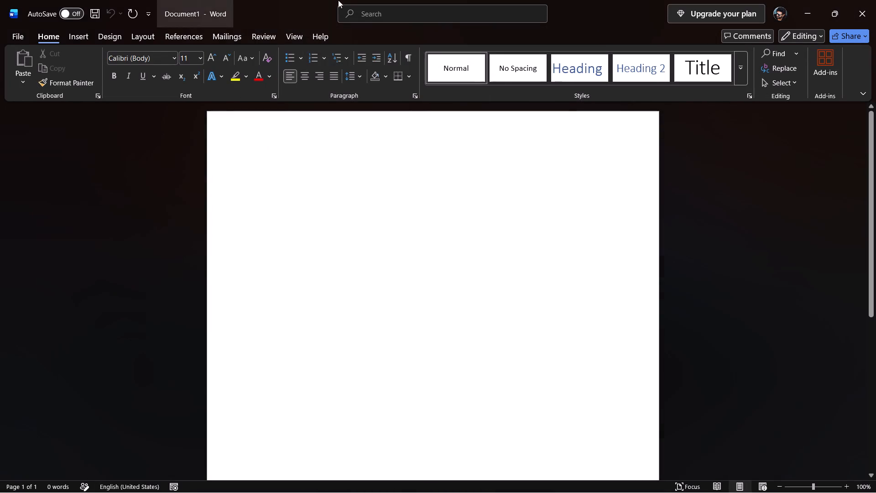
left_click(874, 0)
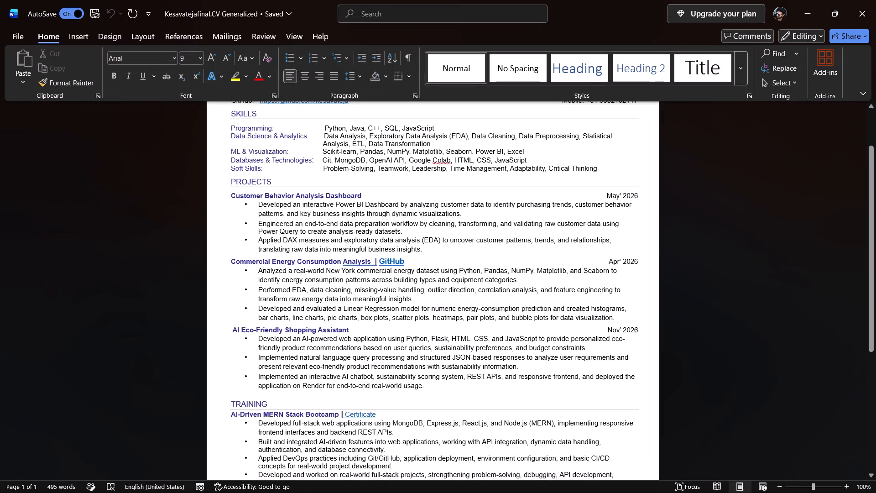
Save the generalized CV document.
key("ctrl+s")
key("ctrl+s")
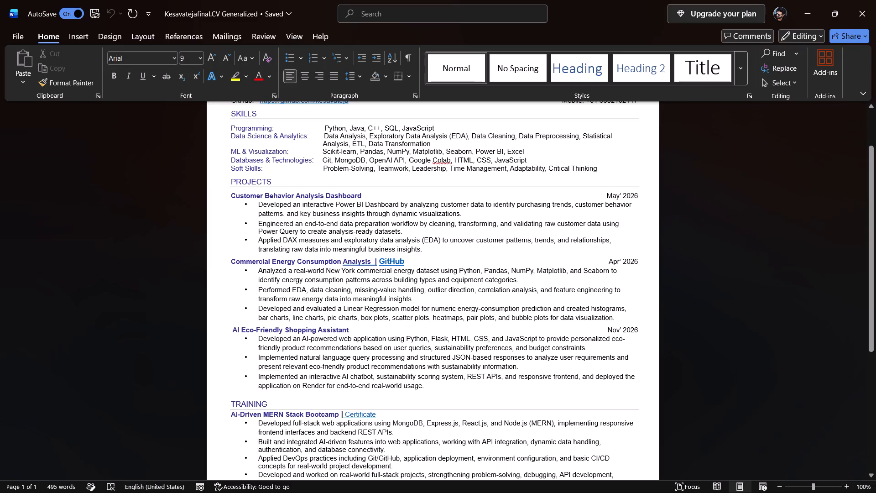
Review the top of the CV, from its contact header through the skills section.
scroll(348, 274, "up", 2)
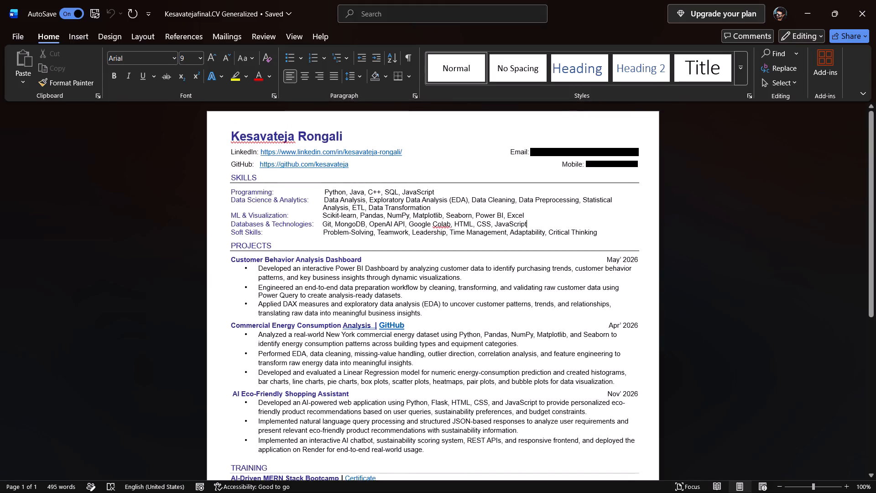
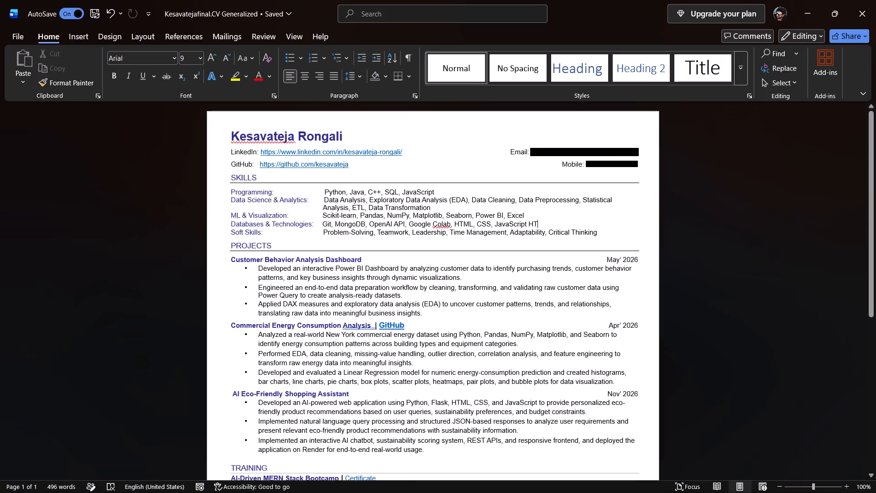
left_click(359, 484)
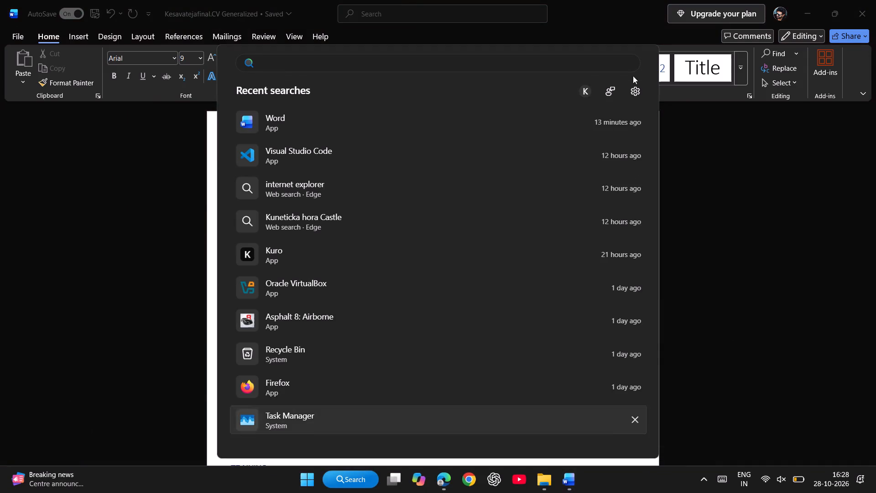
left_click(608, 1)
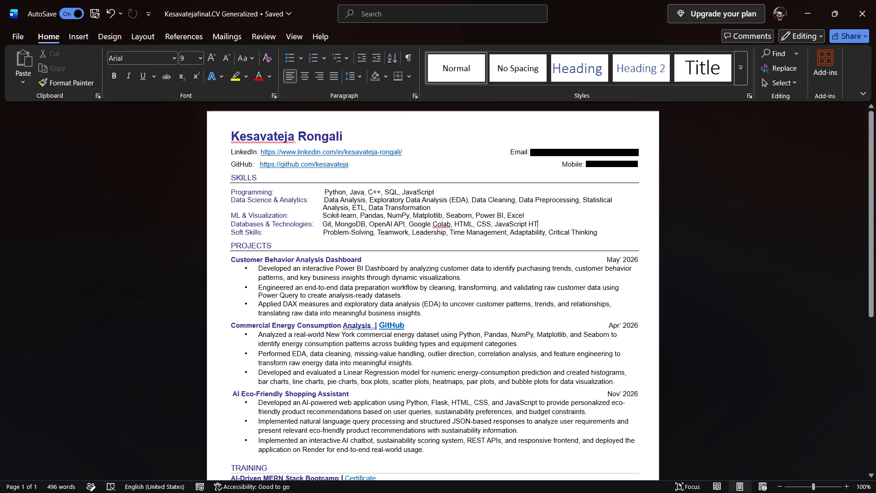
Review the whole CV, from the skills and projects sections through training, certifications, achievements and education.
scroll(409, 195, "up", 3)
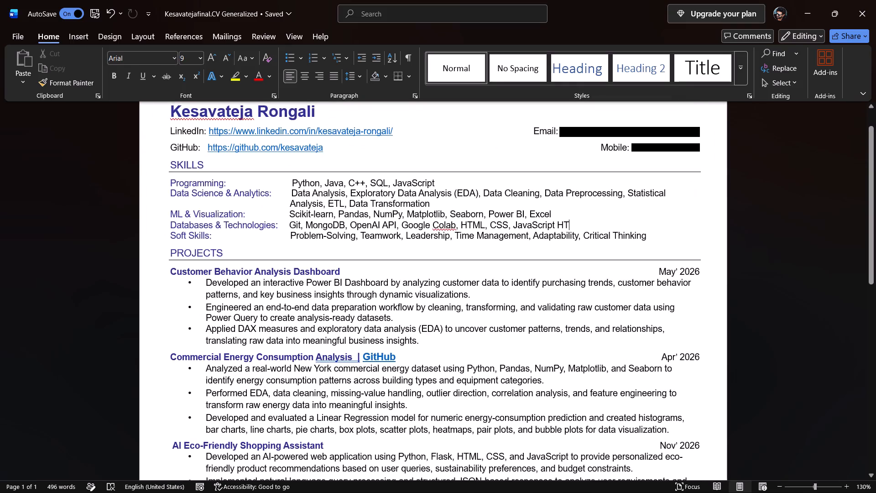
scroll(411, 262, "down", 1)
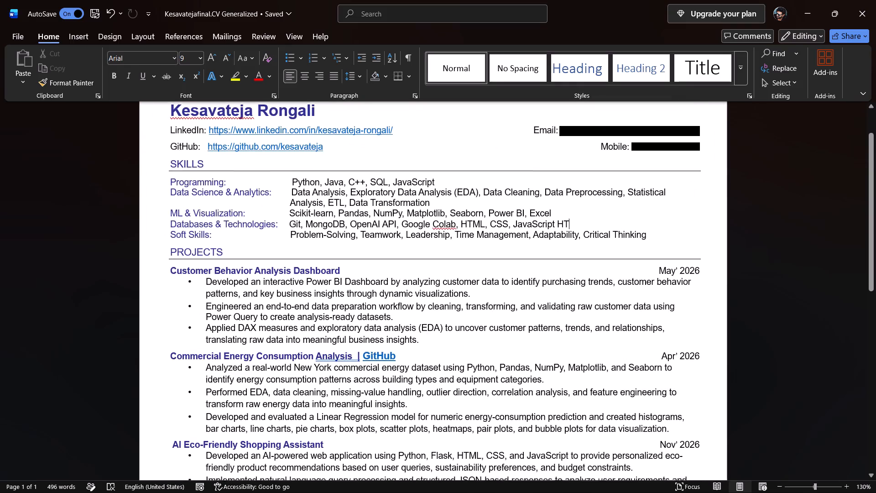
scroll(411, 262, "down", 1)
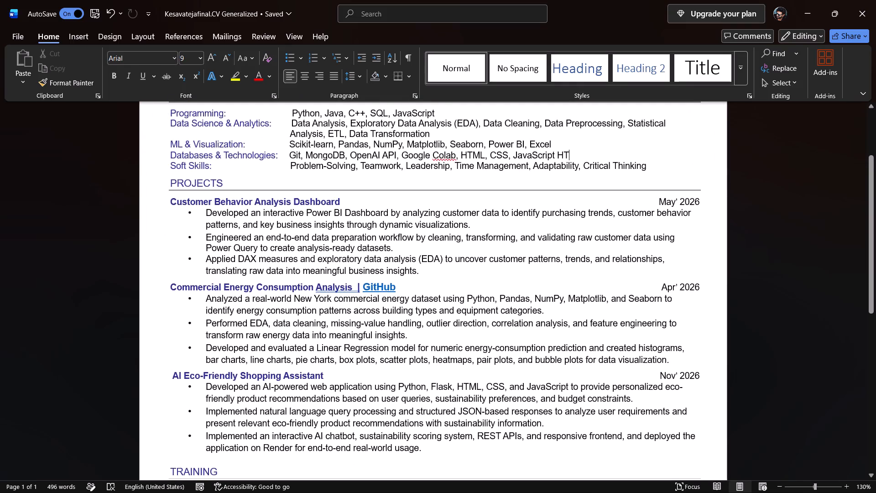
scroll(411, 262, "down", 1)
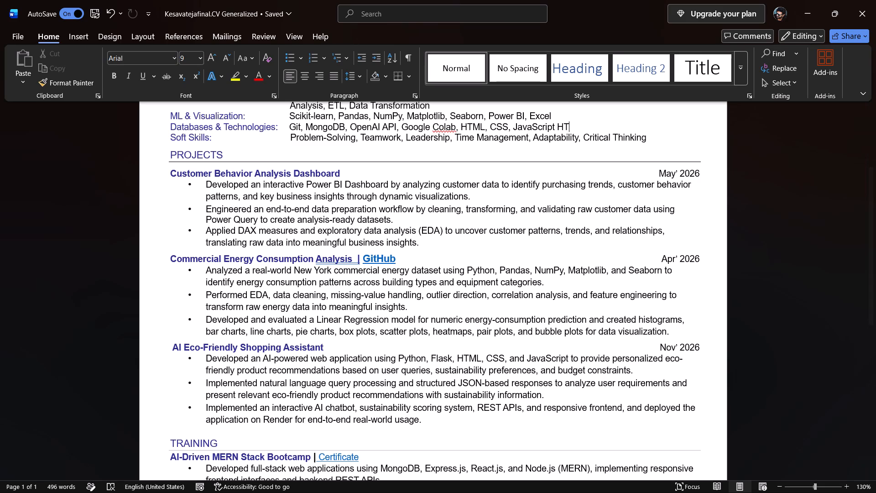
scroll(411, 262, "down", 1)
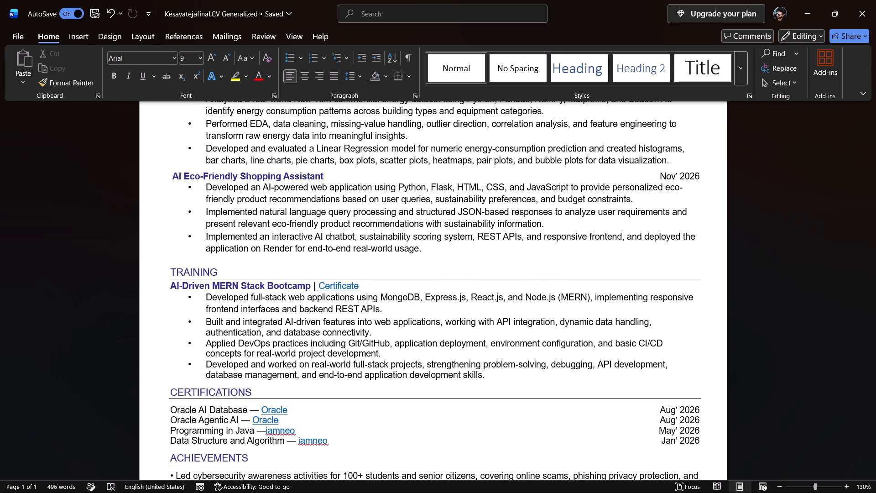
scroll(411, 262, "down", 1)
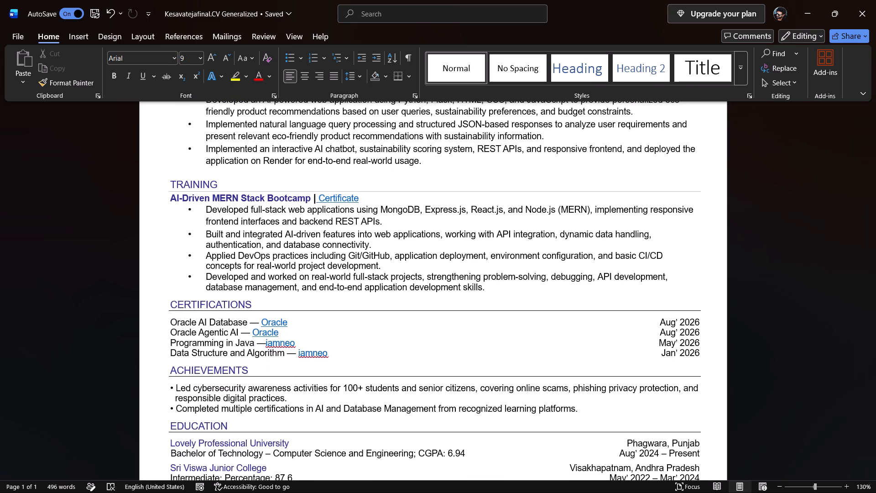
scroll(411, 262, "down", 1)
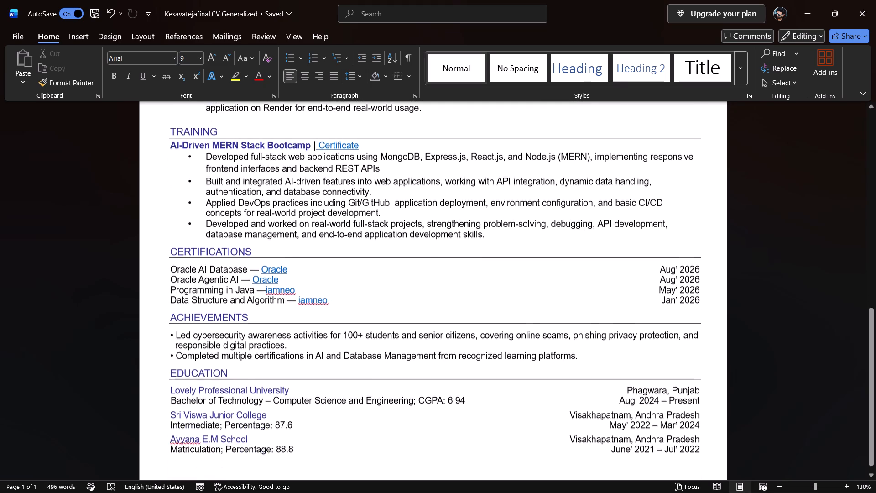
scroll(411, 262, "down", 1)
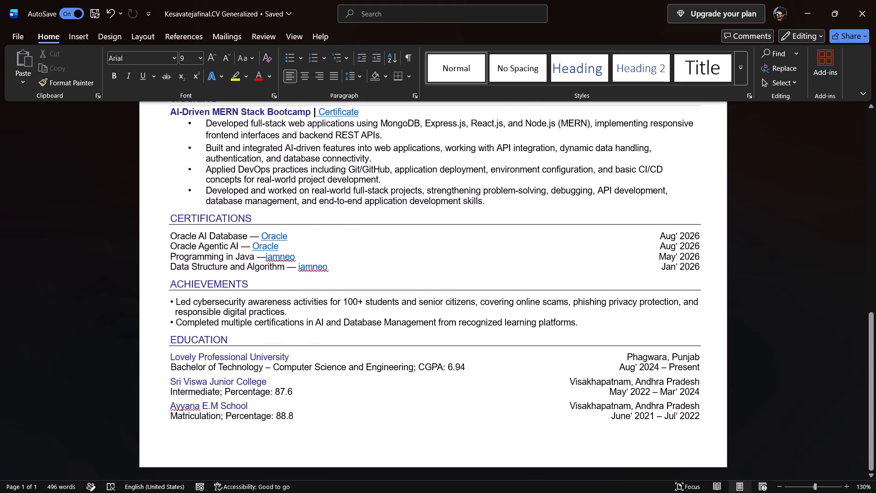
scroll(411, 262, "up", 2)
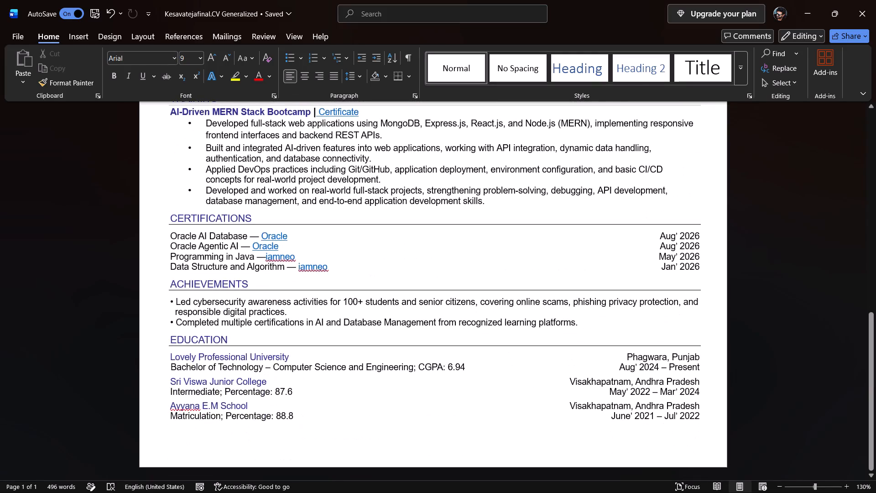
scroll(411, 262, "up", 12)
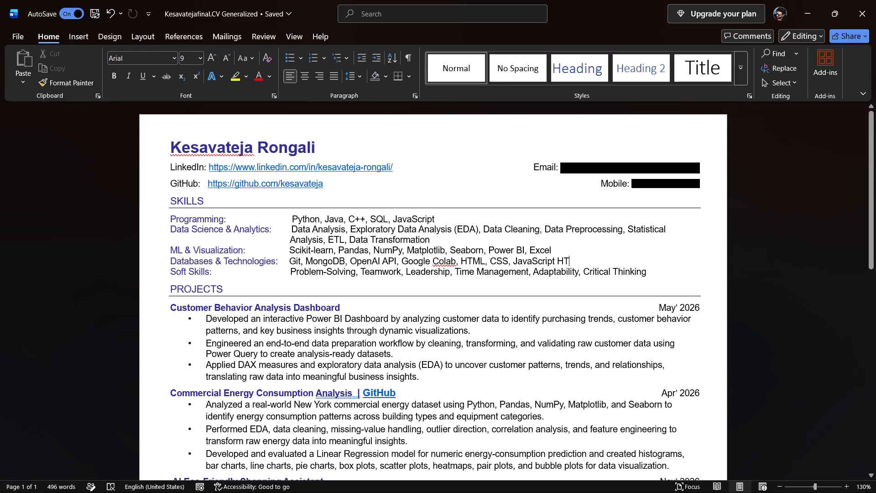
Append "| Power Bi, Excel, Dax" to the "Customer Behavior Analysis Dashboard" project title.
left_click(341, 307)
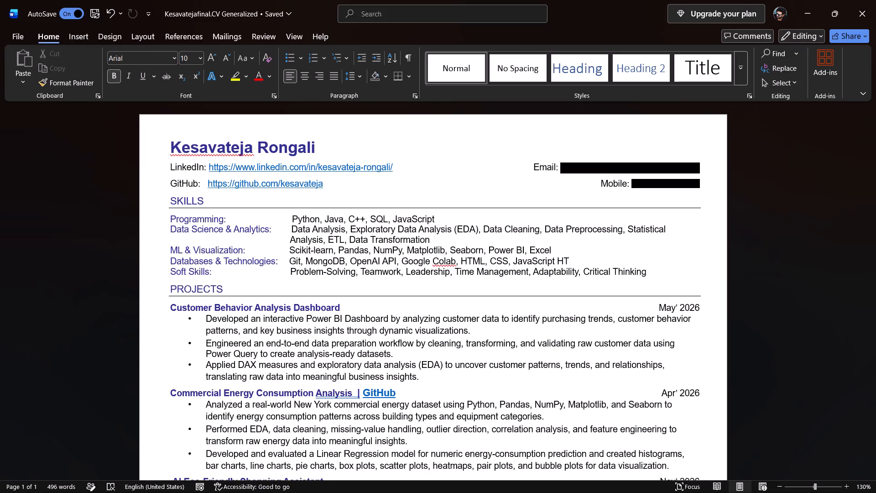
key("shift+bar")
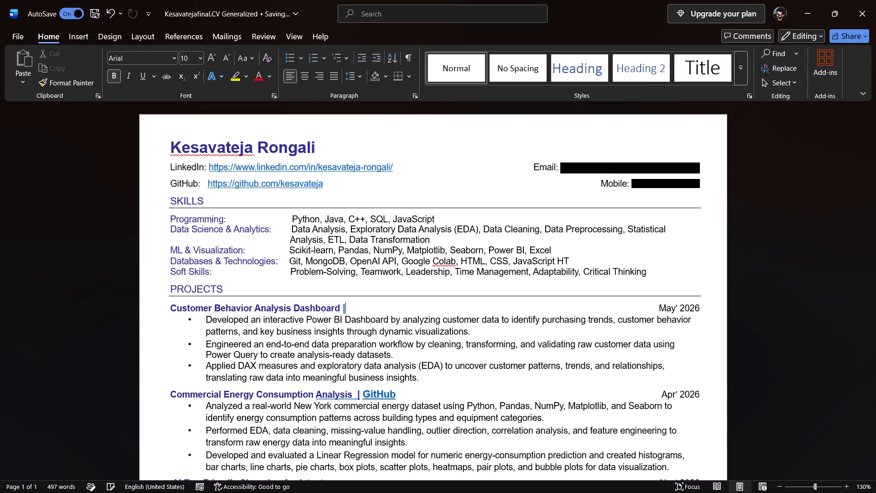
key("space")
type("PO")
type("WE")
type("\\\\\\\\")
key("BackSpace")
key("BackSpace")
key("BackSpace")
key("BackSpace")
key("BackSpace")
key("BackSpace")
key("BackSpace")
type("ower")
key("space")
type("Bi")
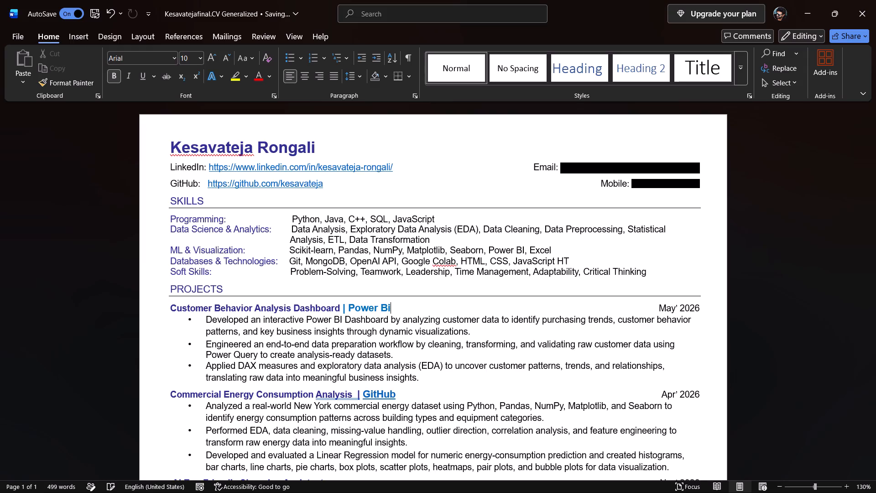
key("comma")
key("space")
type("Excel")
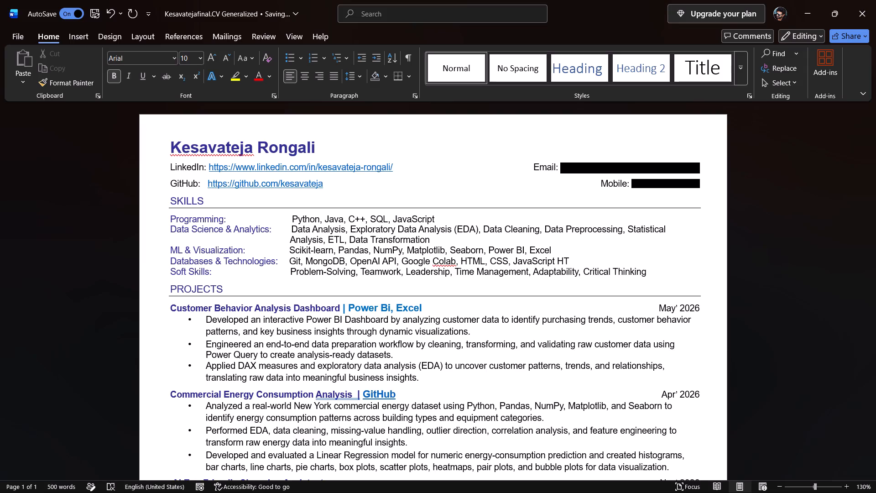
type(",Dax")
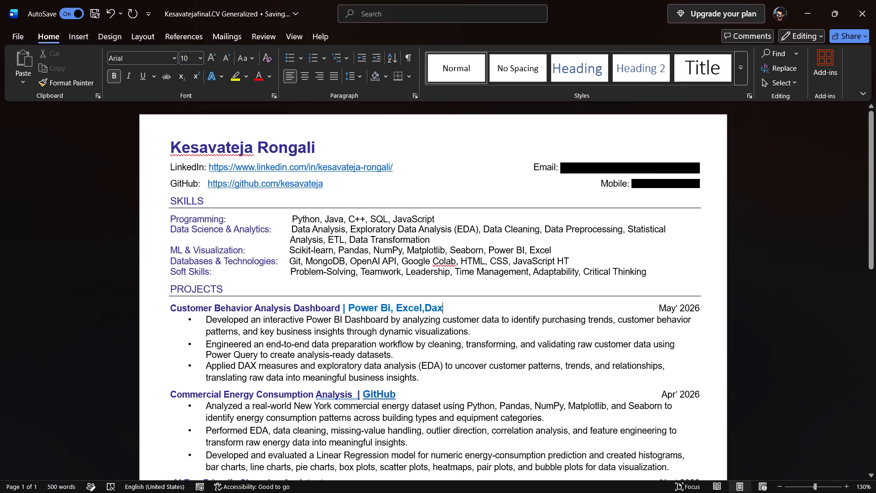
key("space")
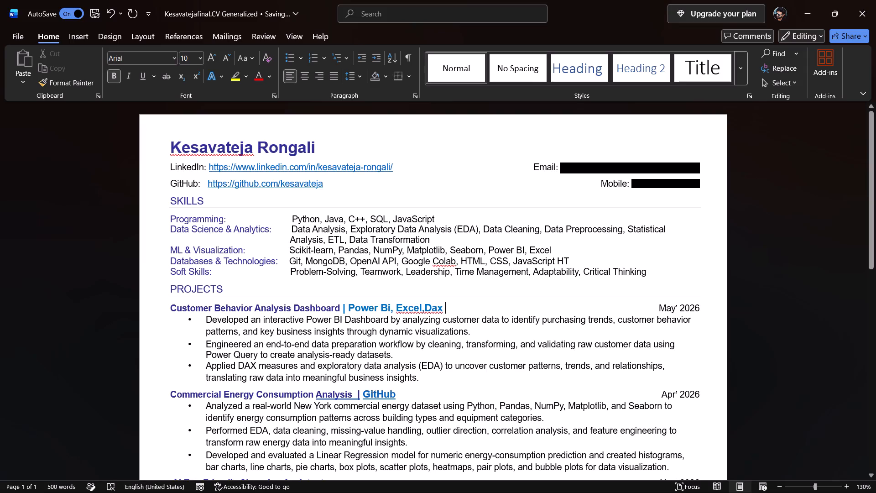
left_click(425, 306)
key("space")
Copy the plain formatting of the Data Science & Analytics skills text onto "Power Bi, Excel, Dax" in the project title line.
left_click_drag(372, 241, 384, 241)
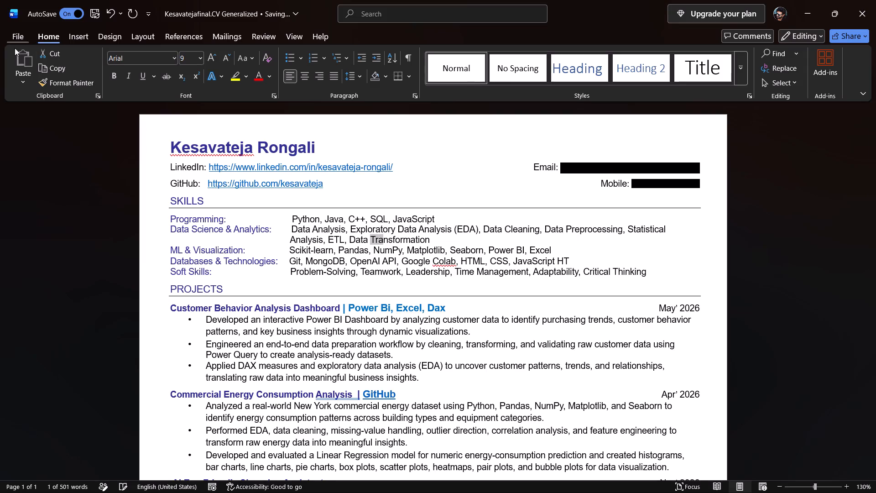
left_click(43, 84)
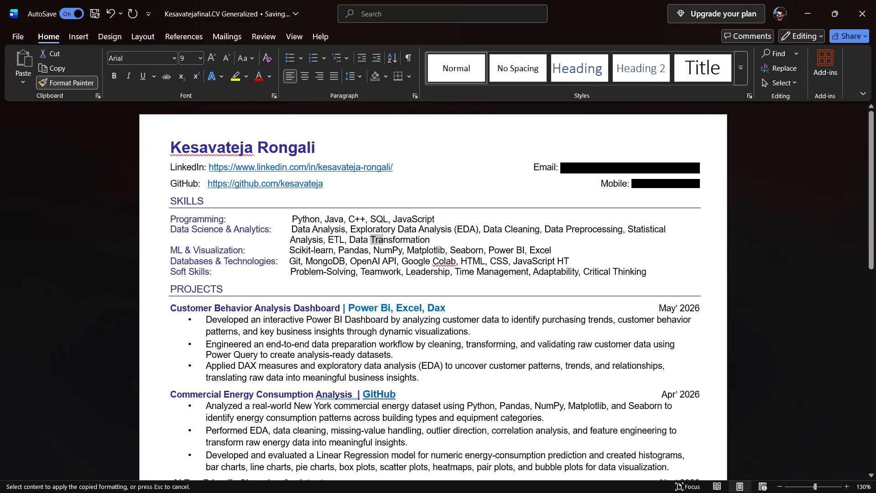
left_click_drag(351, 309, 448, 310)
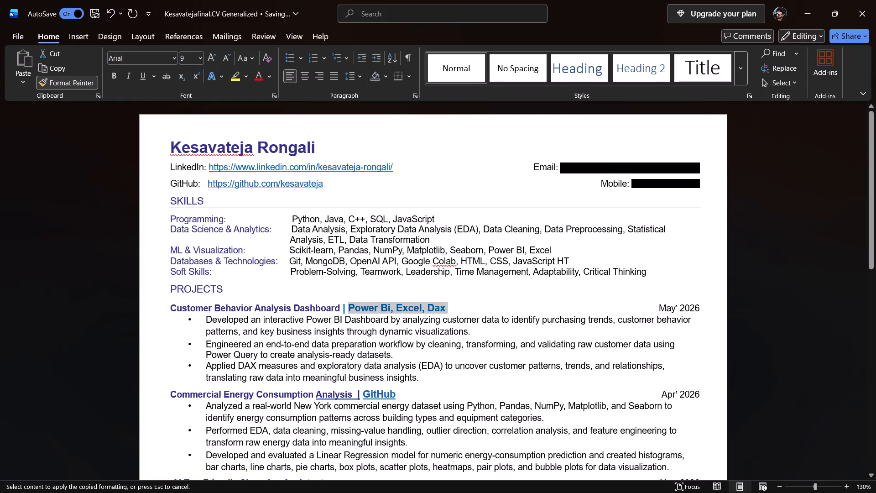
left_click_drag(448, 310, 452, 309)
left_click(443, 306)
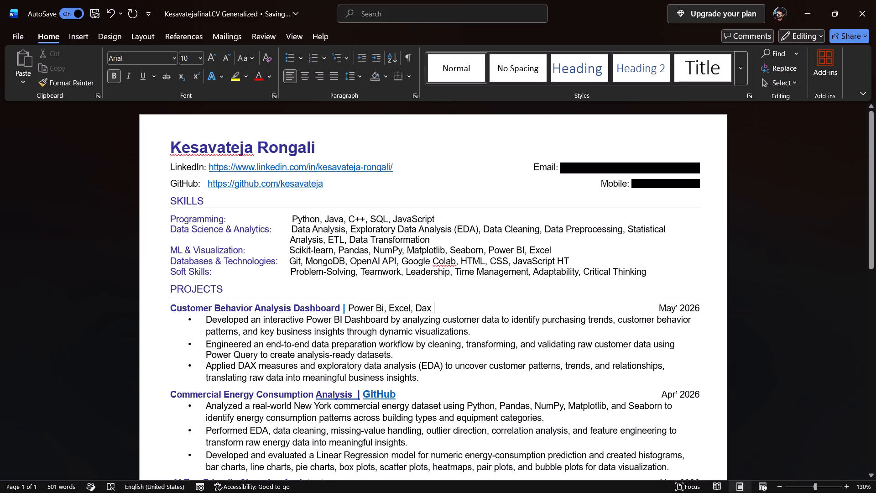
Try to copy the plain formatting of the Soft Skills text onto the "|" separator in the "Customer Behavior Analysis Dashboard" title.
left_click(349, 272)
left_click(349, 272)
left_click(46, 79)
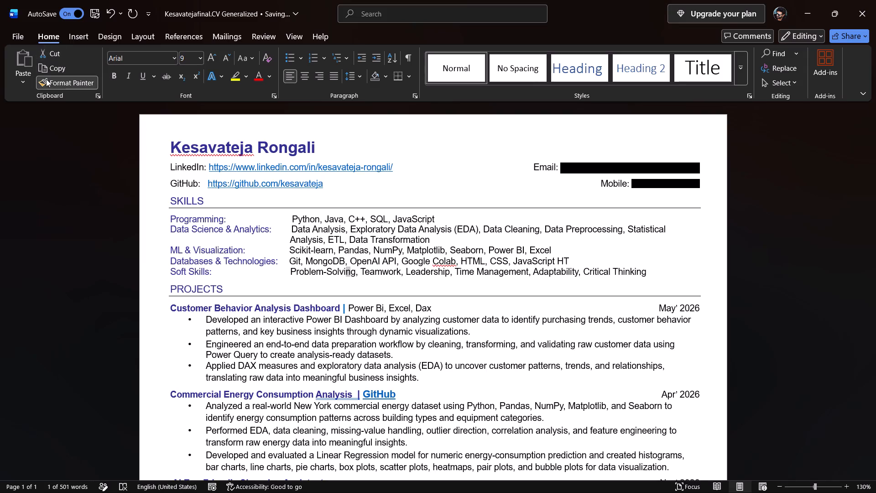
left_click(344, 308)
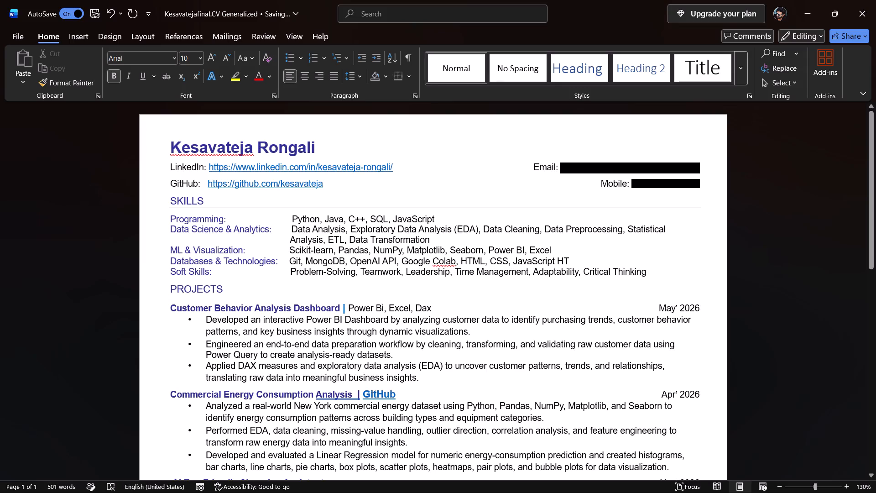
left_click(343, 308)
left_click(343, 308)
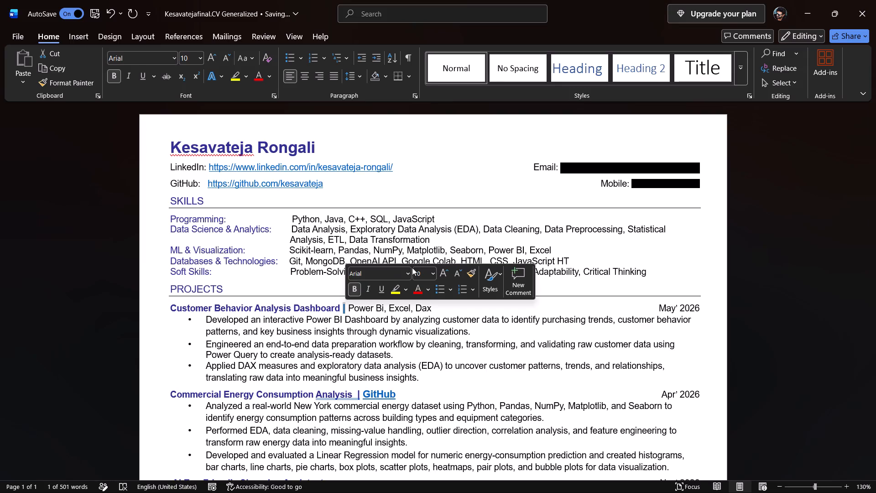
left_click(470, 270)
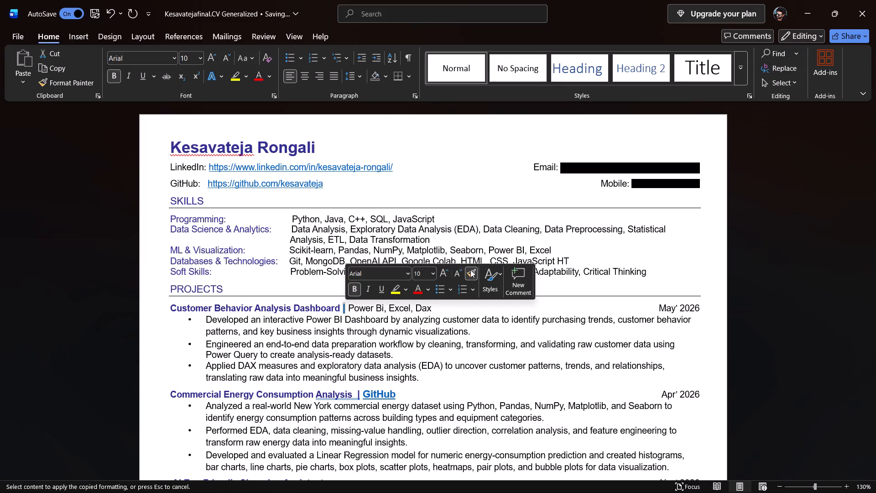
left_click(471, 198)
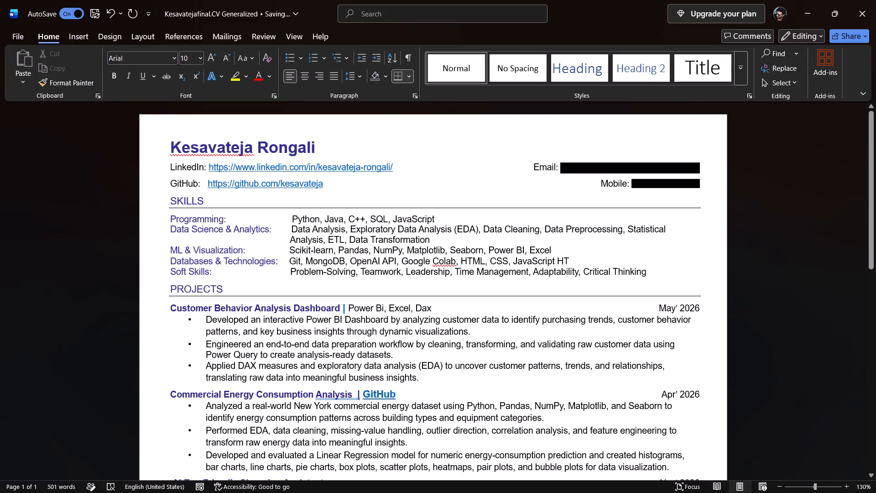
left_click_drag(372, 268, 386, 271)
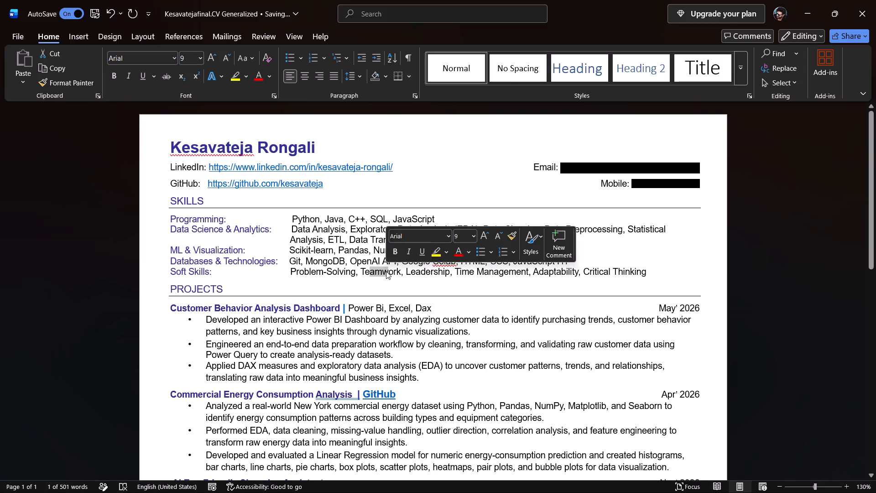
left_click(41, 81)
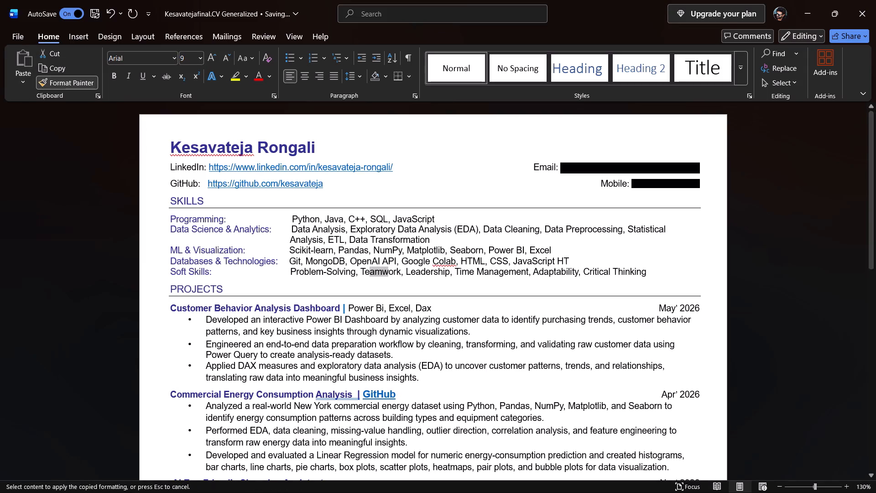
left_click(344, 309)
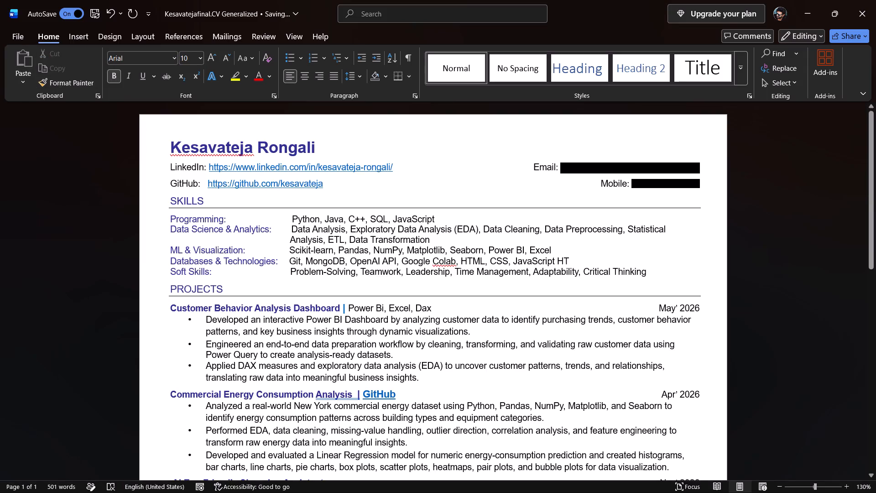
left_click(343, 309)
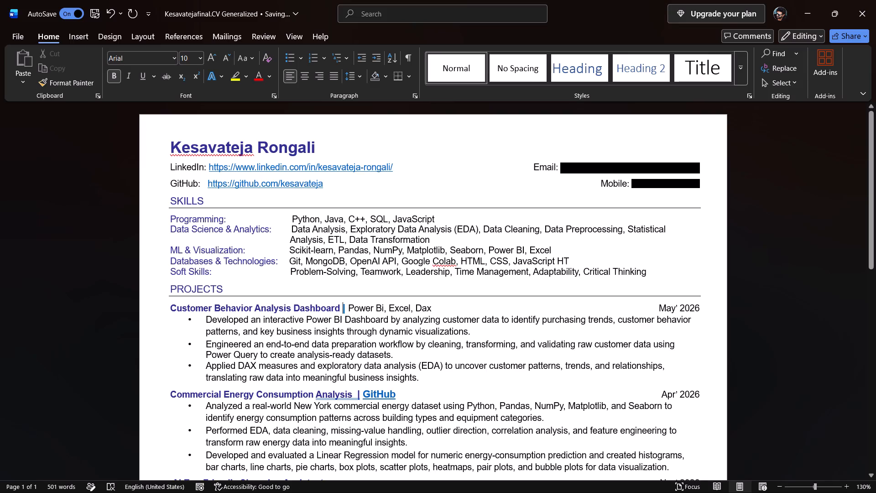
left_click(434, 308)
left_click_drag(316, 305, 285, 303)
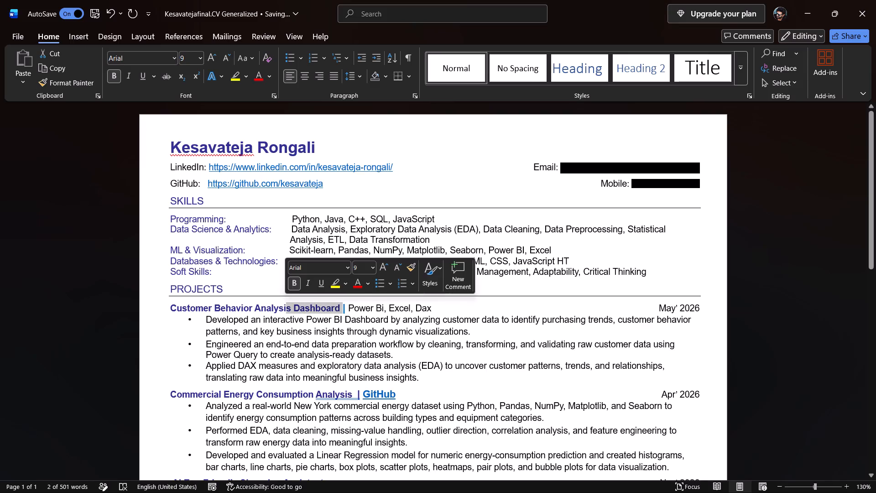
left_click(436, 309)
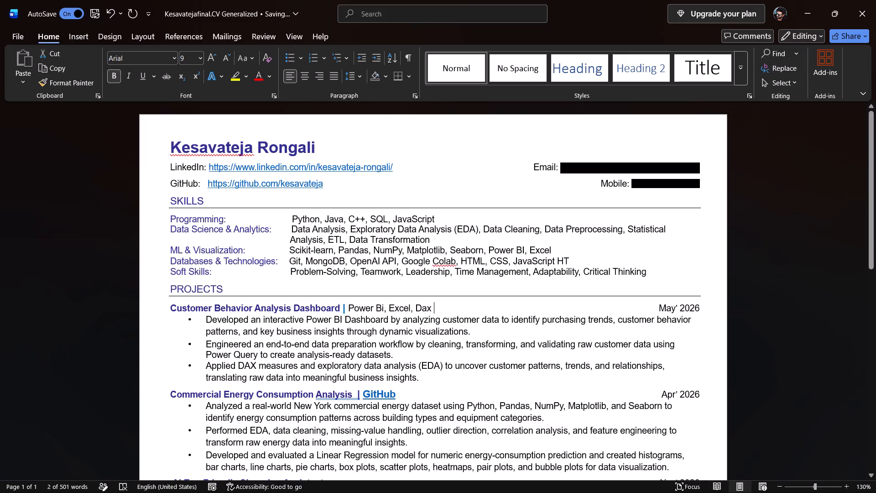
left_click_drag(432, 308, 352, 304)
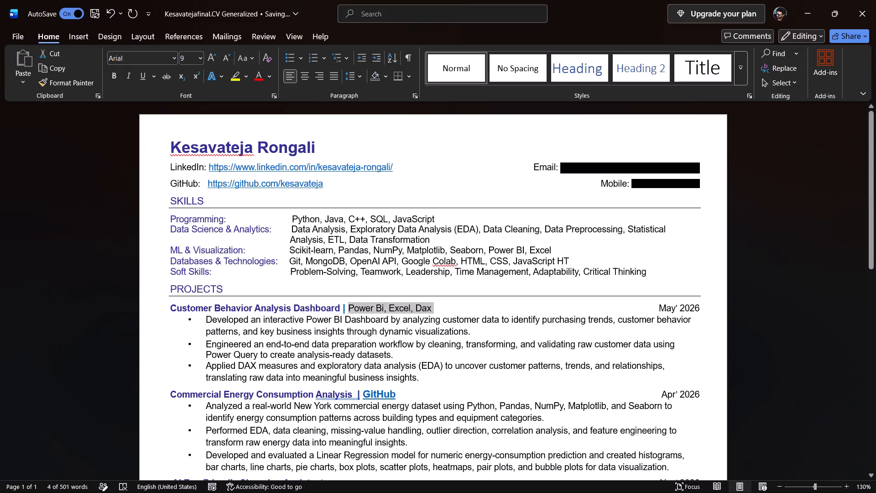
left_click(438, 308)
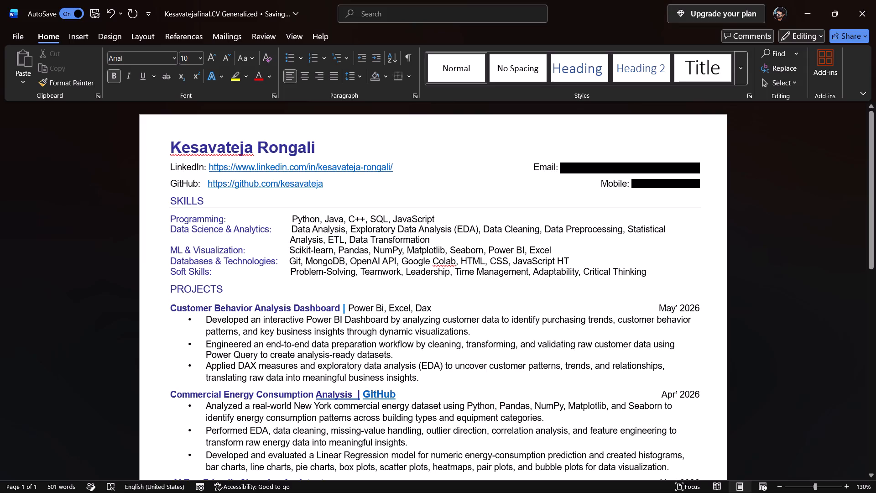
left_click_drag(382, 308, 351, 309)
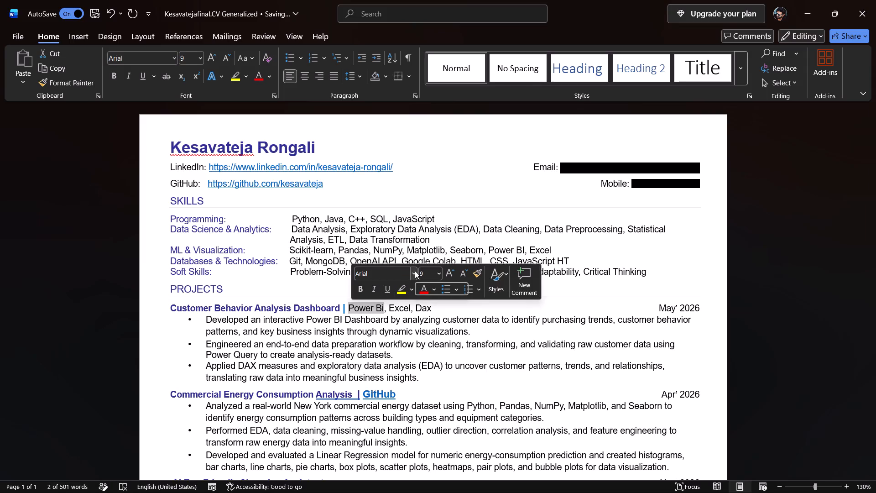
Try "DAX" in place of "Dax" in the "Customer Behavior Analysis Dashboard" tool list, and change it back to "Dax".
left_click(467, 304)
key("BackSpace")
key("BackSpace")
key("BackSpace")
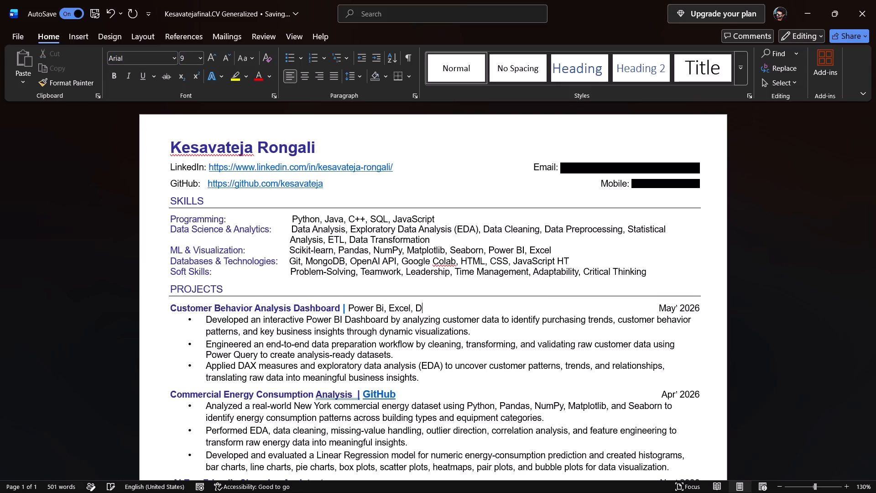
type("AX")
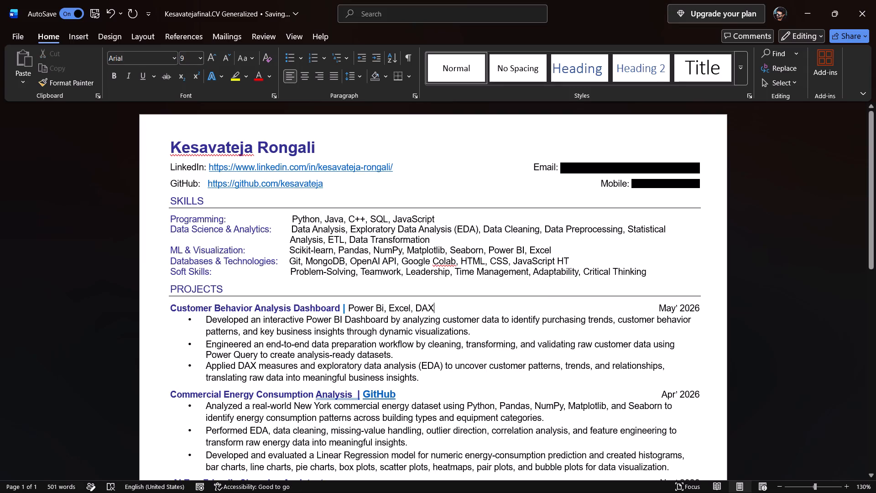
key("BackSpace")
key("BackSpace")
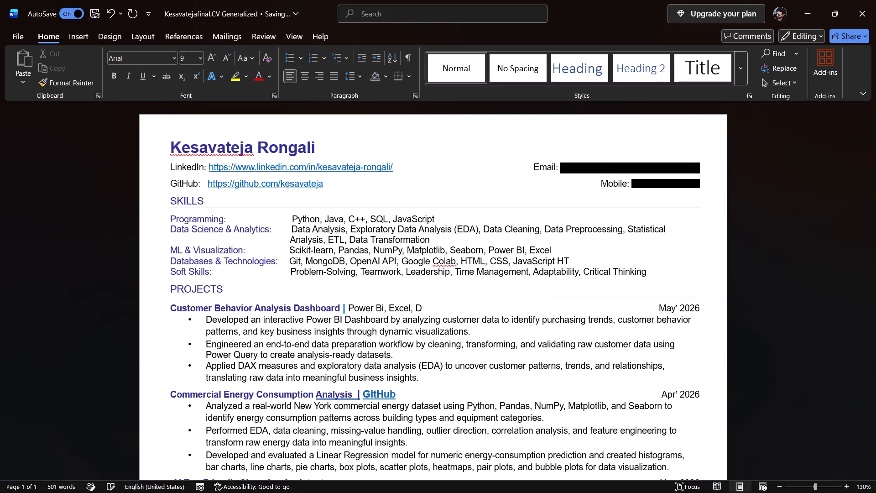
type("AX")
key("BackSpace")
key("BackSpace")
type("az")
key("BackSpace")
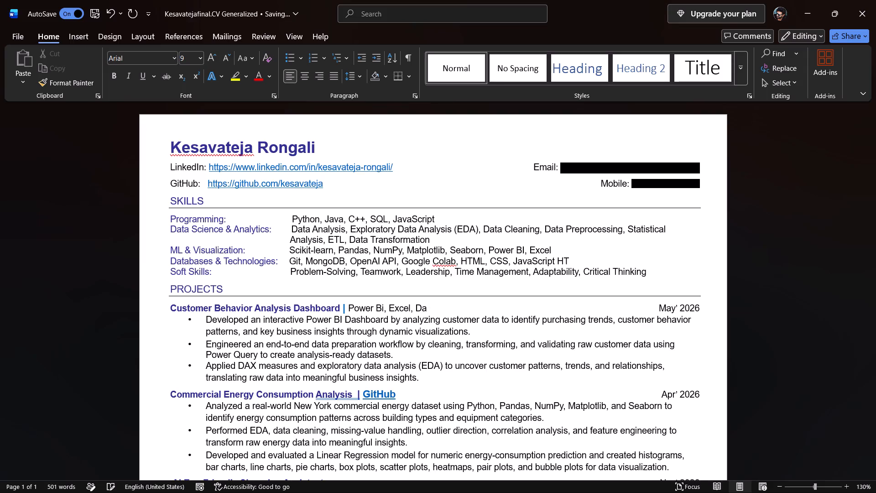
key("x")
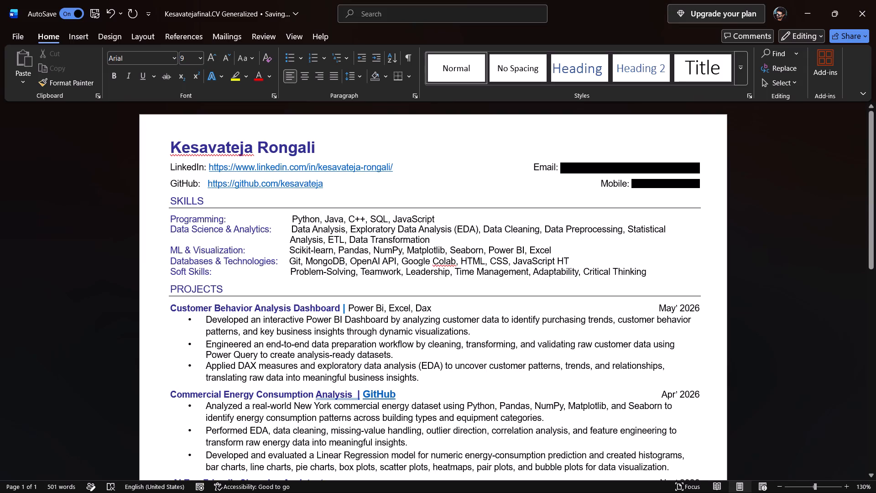
Insert "python, Eda," between the "|" separator and the GitHub link in the "Commercial Energy Consumption Analysis" title.
left_click(360, 394)
scroll(360, 394, "down", 2)
type("pyhto")
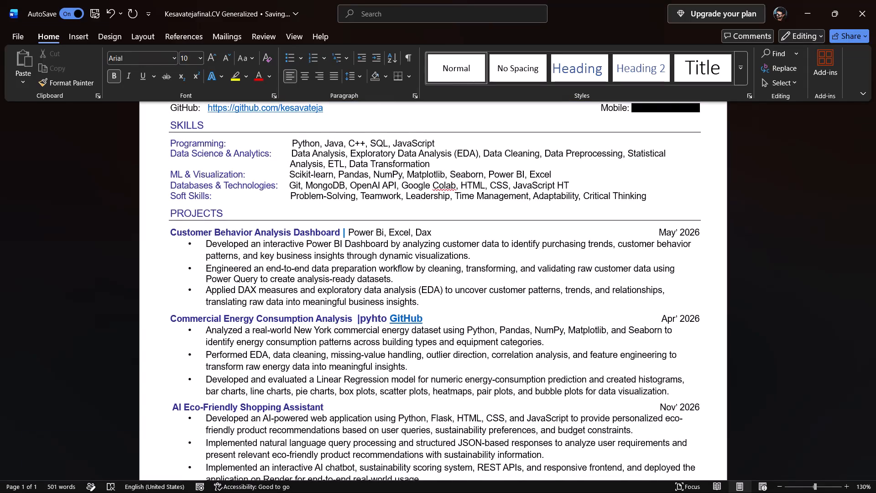
key("BackSpace")
key("BackSpace")
key("BackSpace")
type("thon")
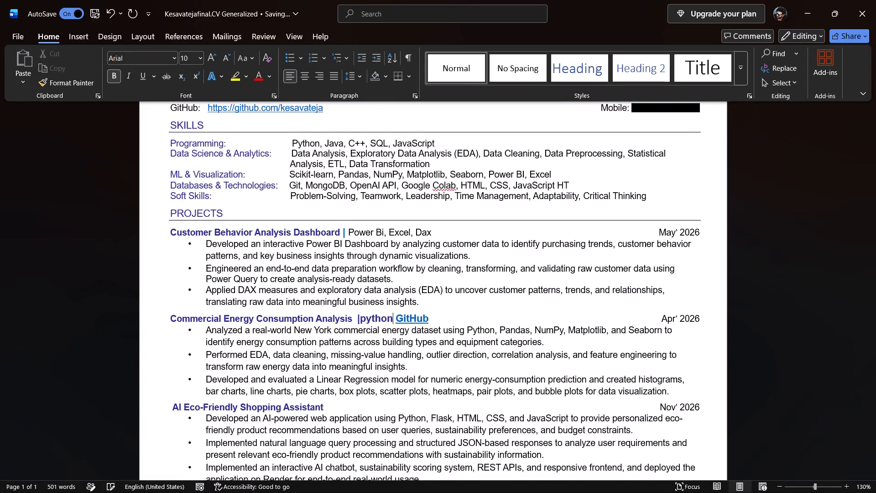
key("comma")
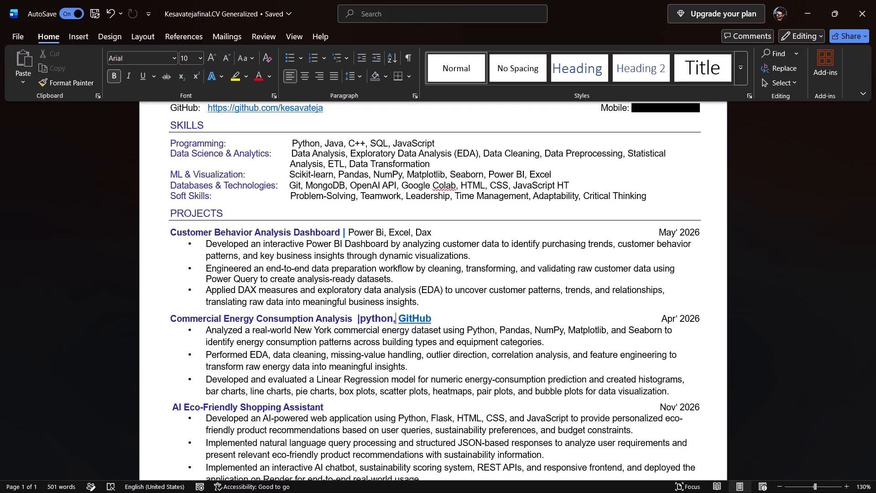
key("space")
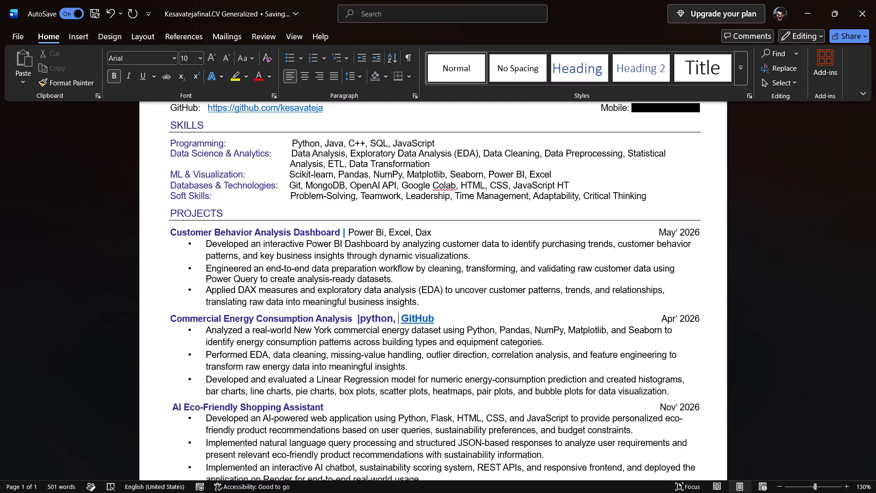
type("Ed")
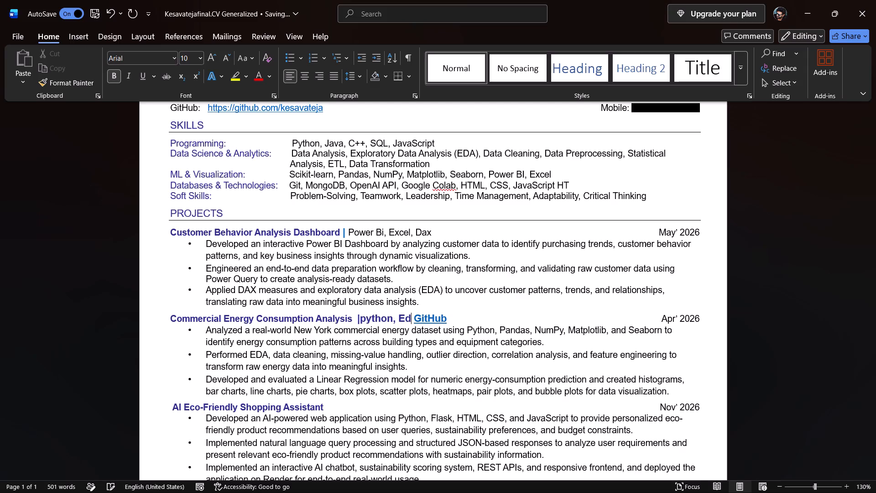
key("BackSpace")
type("DA")
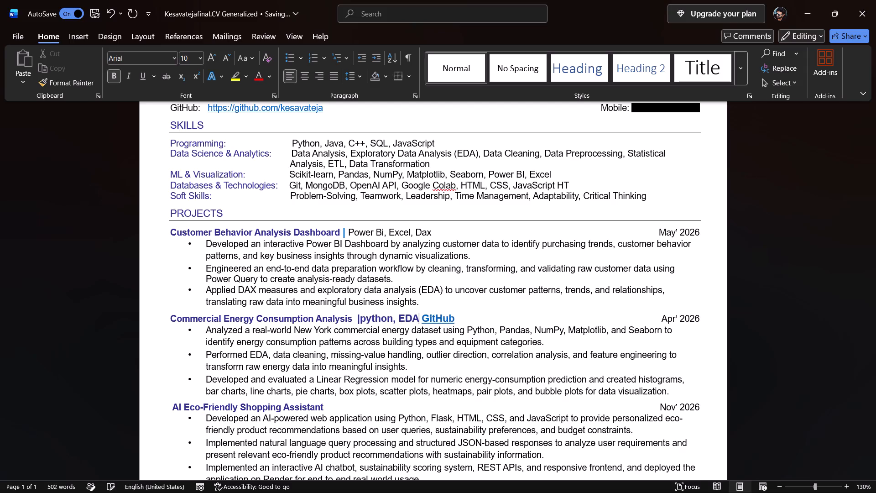
key("BackSpace")
key("BackSpace")
type("da")
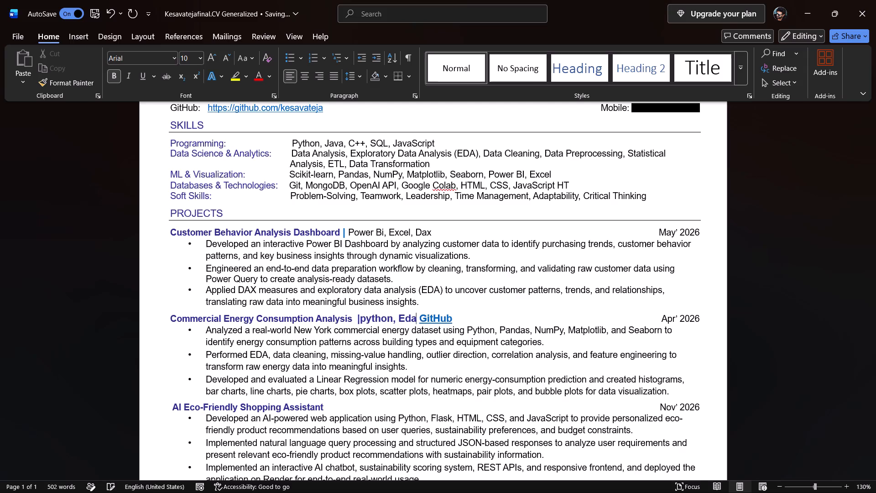
key("comma")
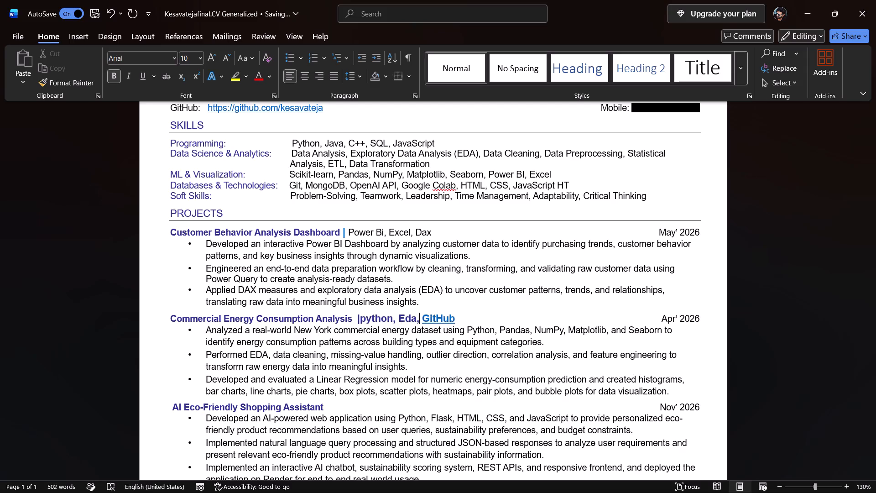
Capitalize "python" as "Python" in the "Commercial Energy Consumption Analysis" title line.
left_click(364, 318)
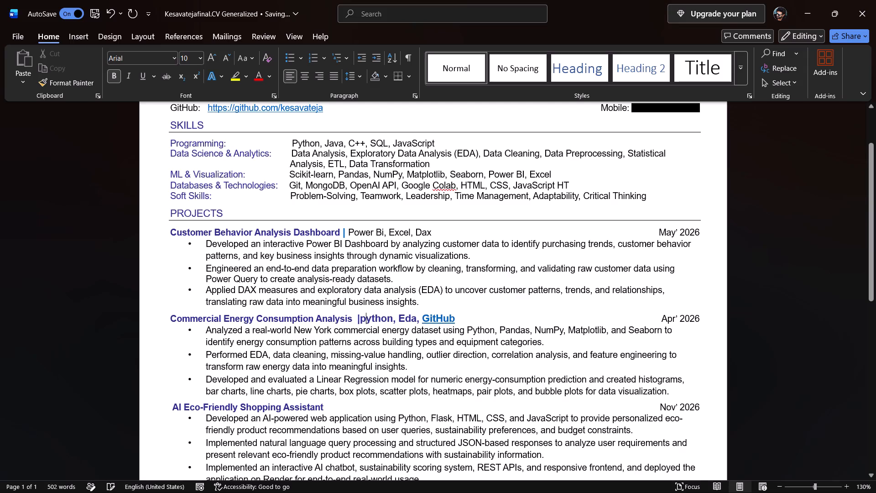
key("BackSpace")
key("shift+p")
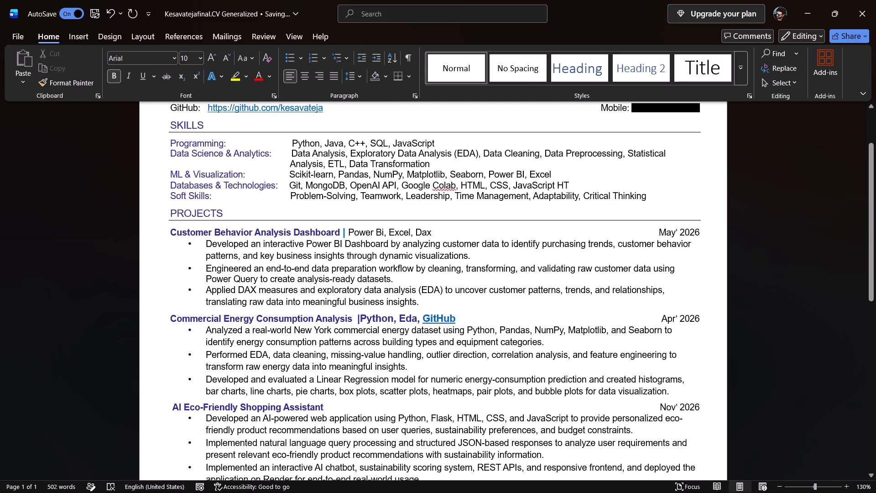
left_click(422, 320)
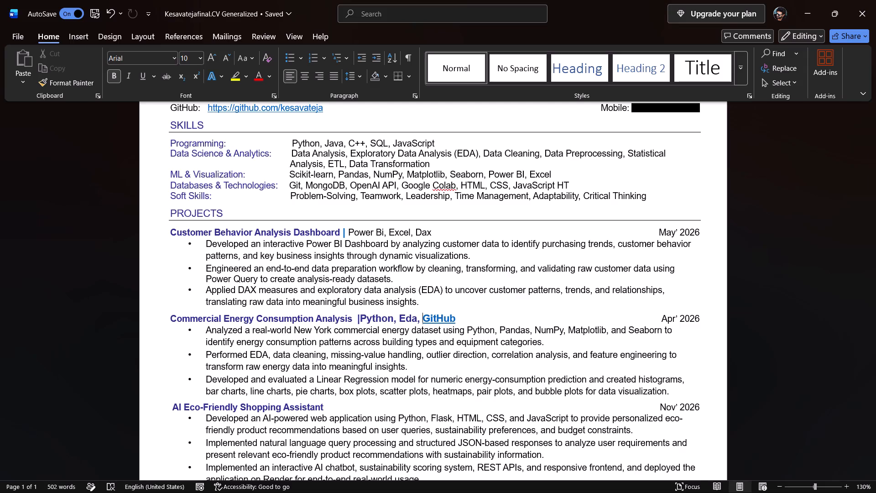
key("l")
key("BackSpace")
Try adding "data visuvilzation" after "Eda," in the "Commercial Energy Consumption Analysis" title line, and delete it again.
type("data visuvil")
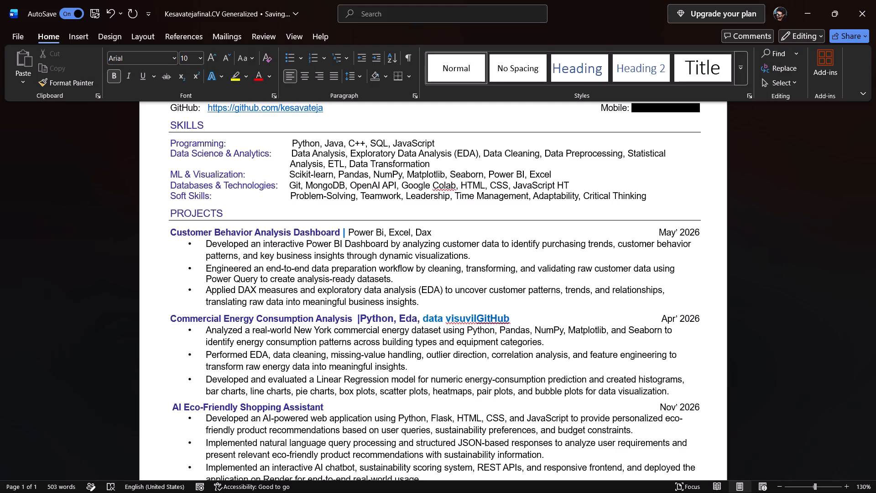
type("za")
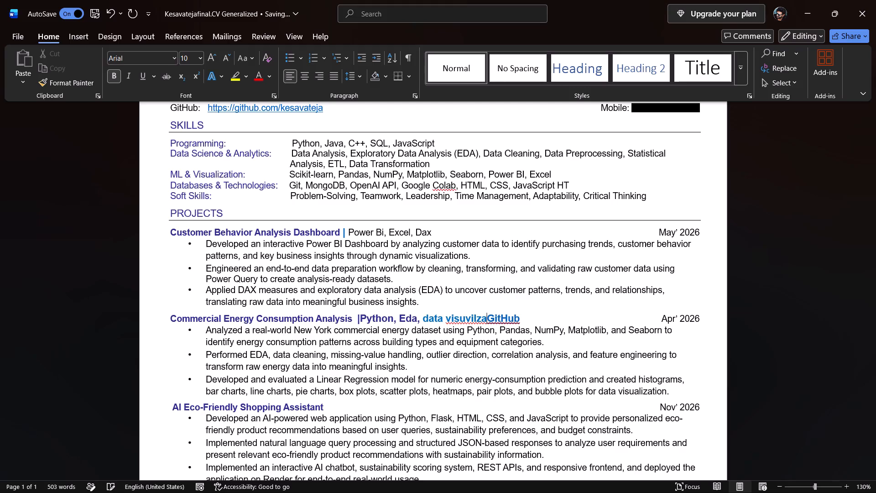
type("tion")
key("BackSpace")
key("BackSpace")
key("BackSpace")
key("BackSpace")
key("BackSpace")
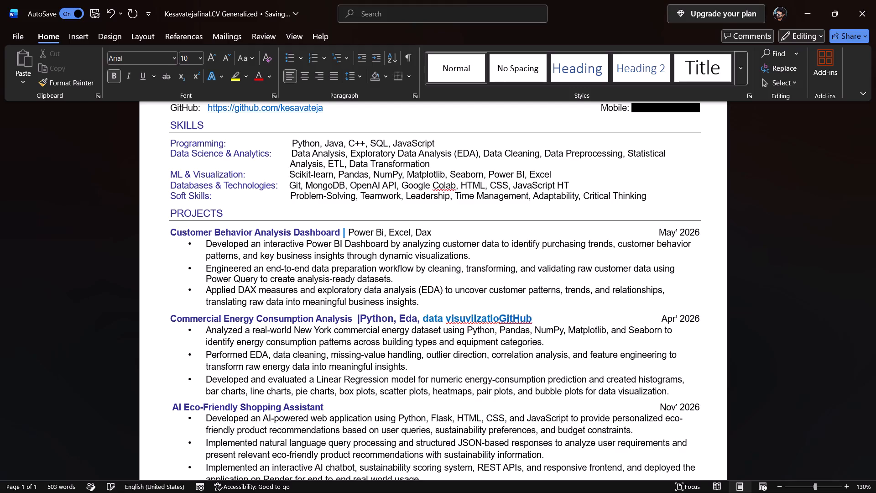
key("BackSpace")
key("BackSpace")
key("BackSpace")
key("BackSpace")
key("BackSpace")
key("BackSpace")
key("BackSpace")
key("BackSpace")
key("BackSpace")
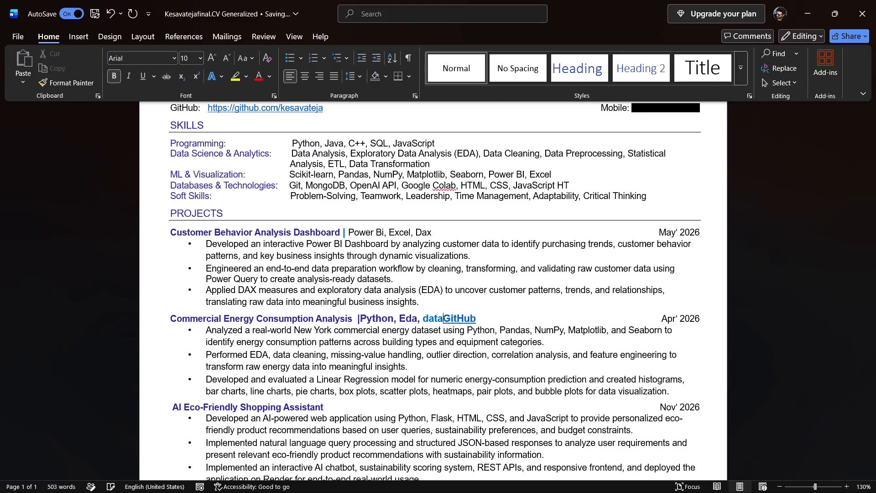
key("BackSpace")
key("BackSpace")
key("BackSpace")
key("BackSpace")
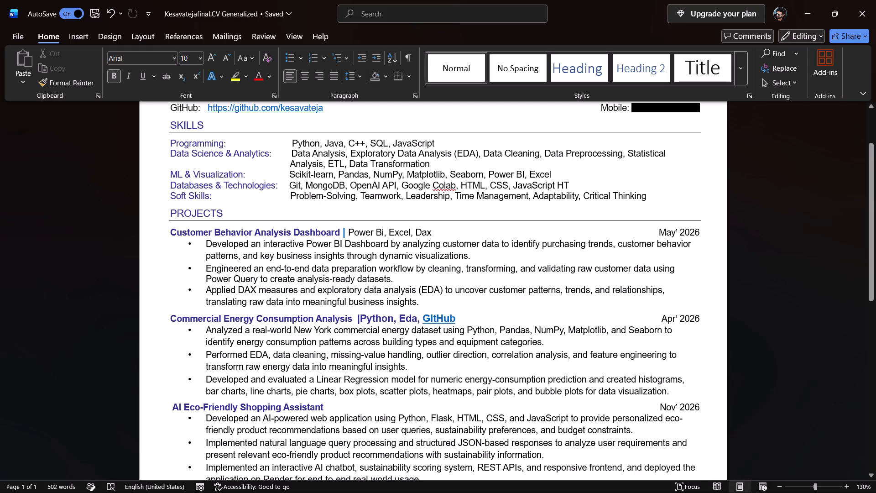
Copy the plain formatting of the project bullet text onto "|Python, Eda" in the "Commercial Energy Consumption Analysis" title line.
left_click_drag(365, 267, 338, 268)
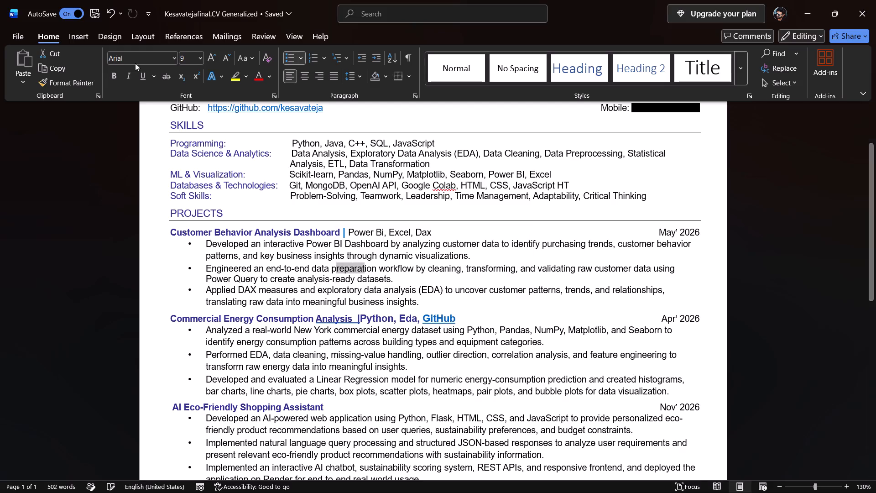
left_click(47, 83)
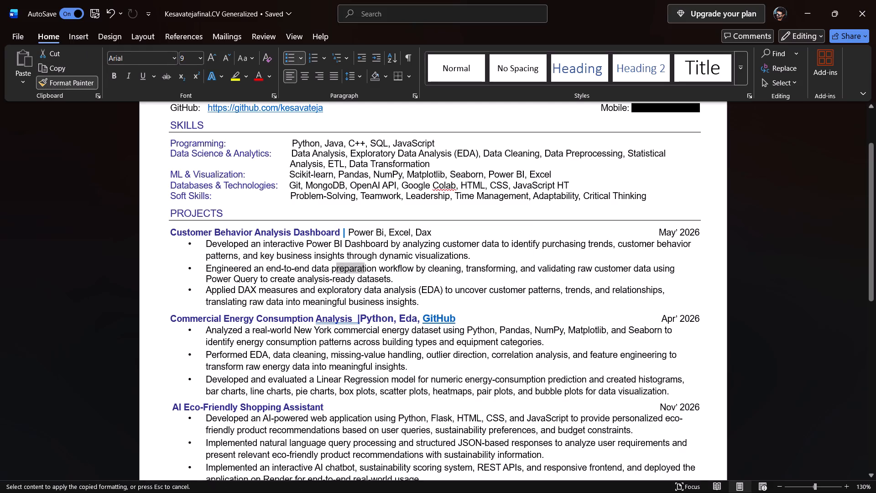
left_click_drag(357, 318, 375, 320)
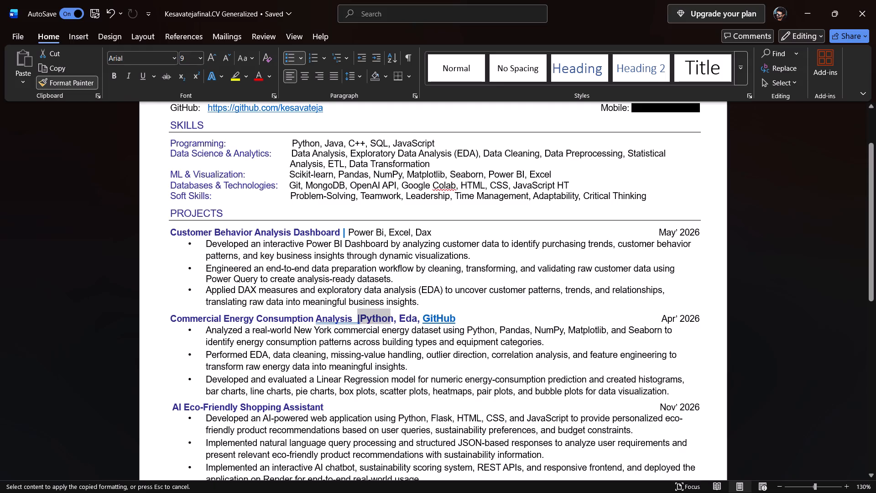
left_click_drag(375, 320, 414, 320)
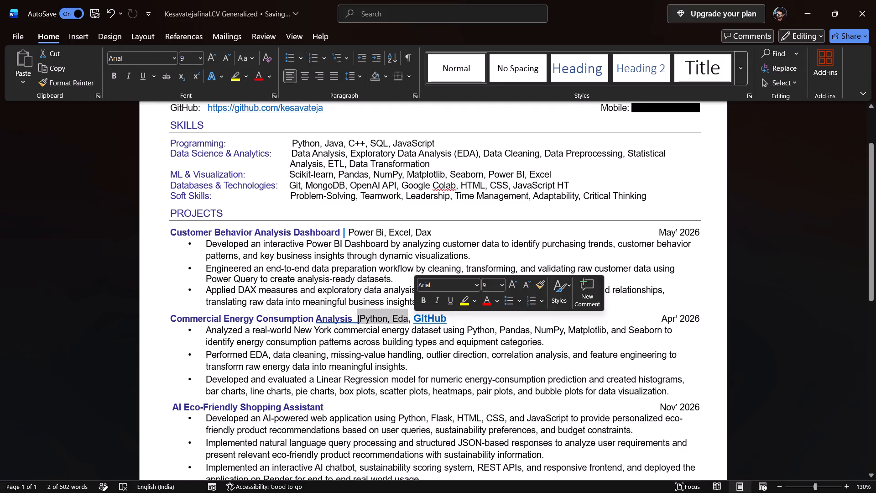
Replace the comma after "Eda" with a "|" separator before the GitHub link, and space out both separators around "Python, Eda".
left_click(411, 321)
key("BackSpace")
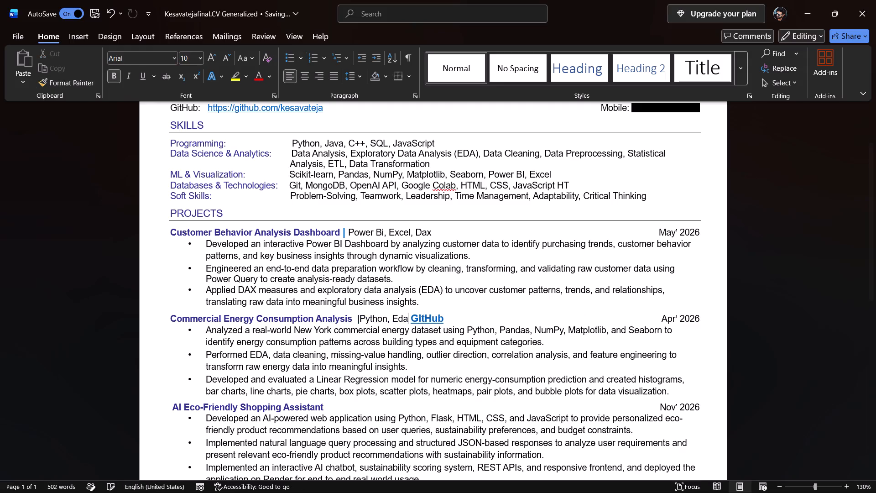
key("shift+bar")
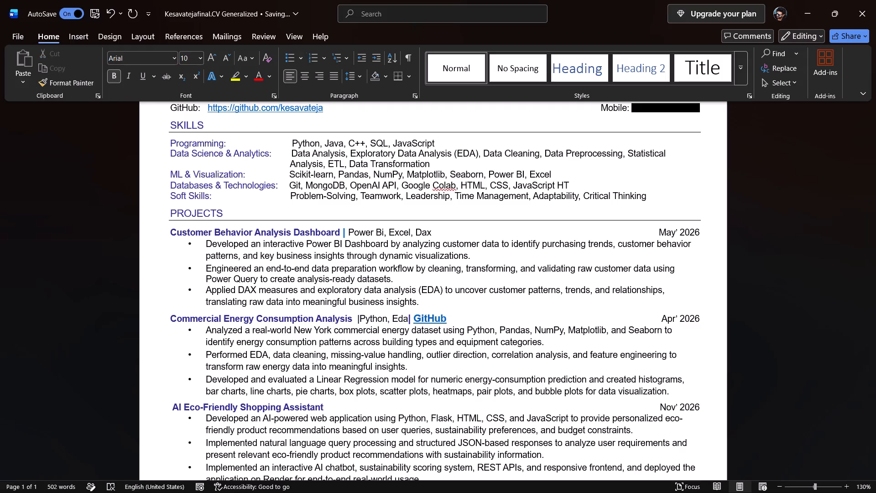
key("Left")
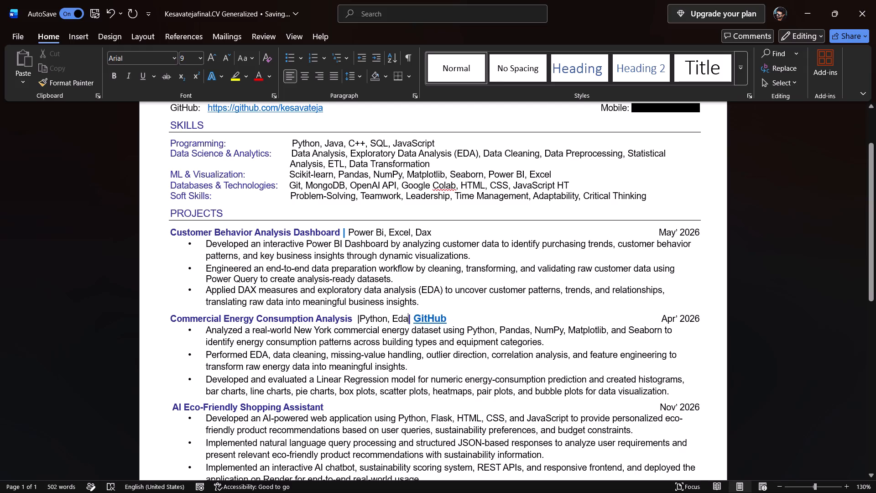
key("space")
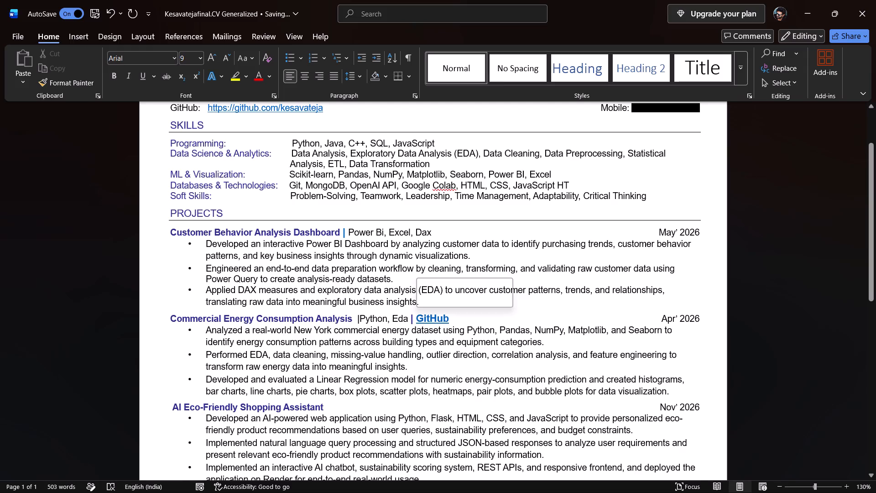
left_click(359, 318)
key("space")
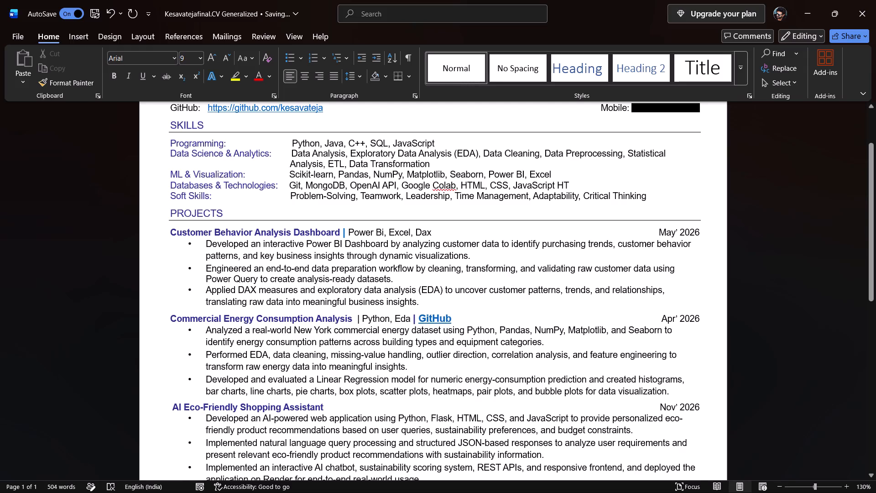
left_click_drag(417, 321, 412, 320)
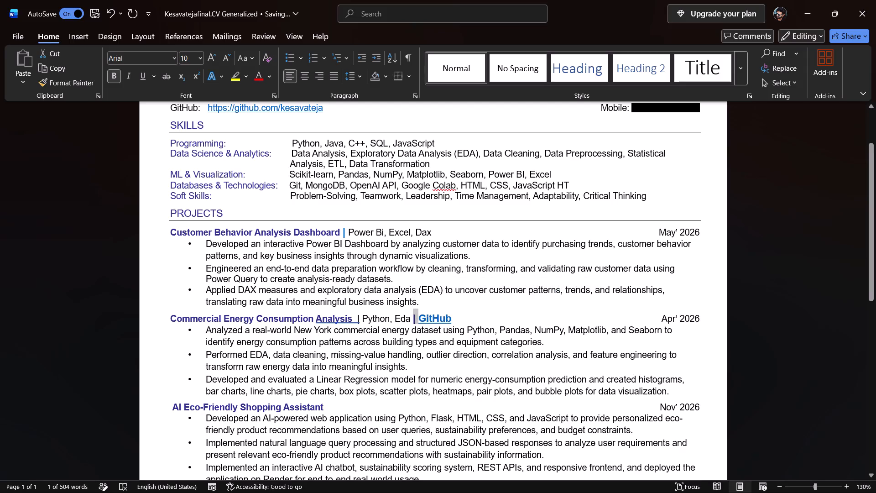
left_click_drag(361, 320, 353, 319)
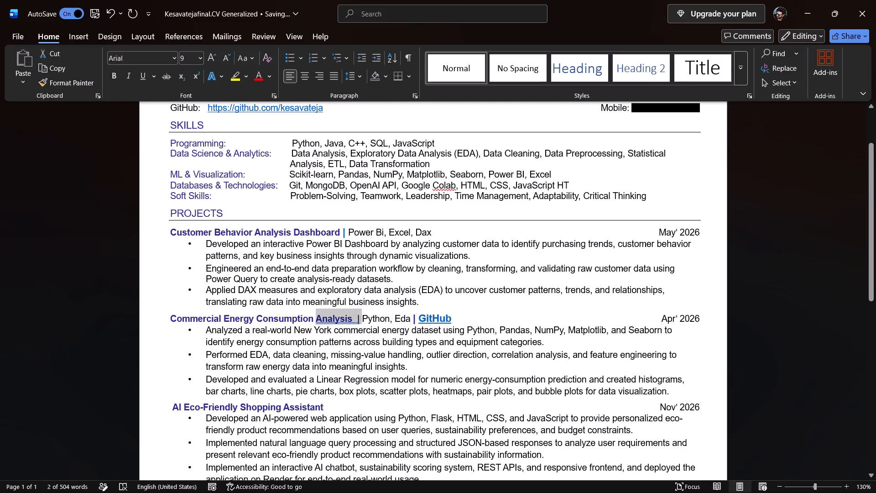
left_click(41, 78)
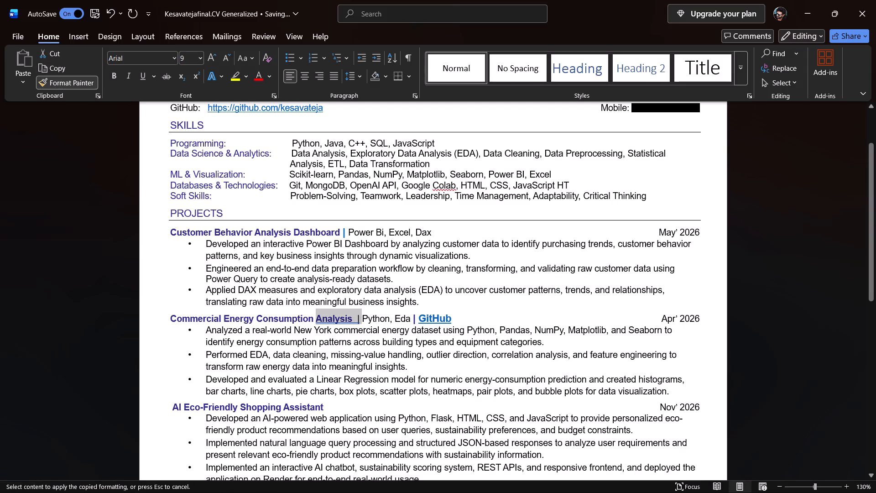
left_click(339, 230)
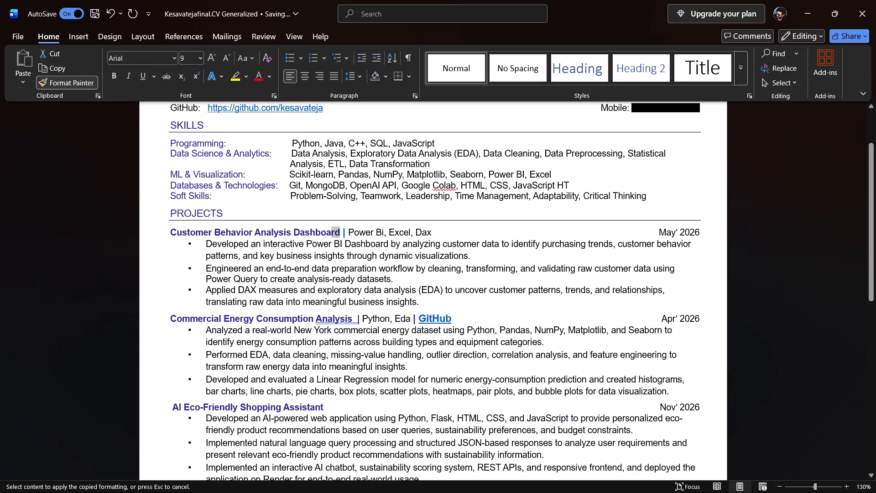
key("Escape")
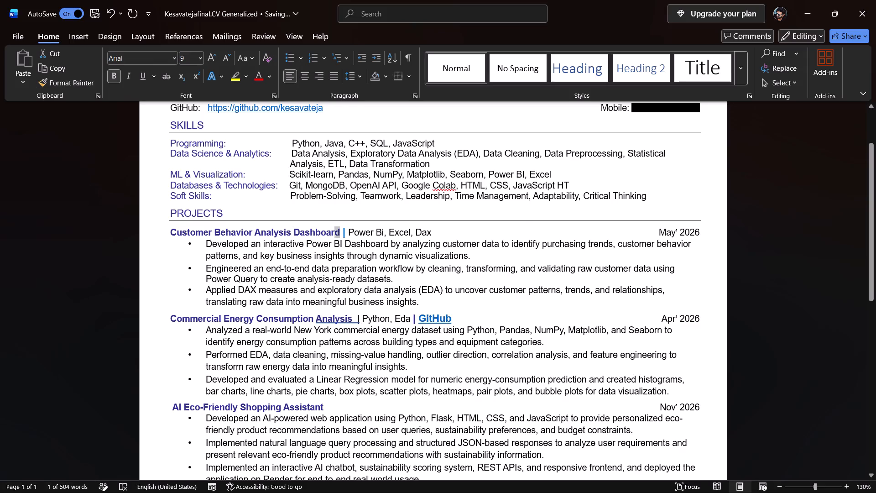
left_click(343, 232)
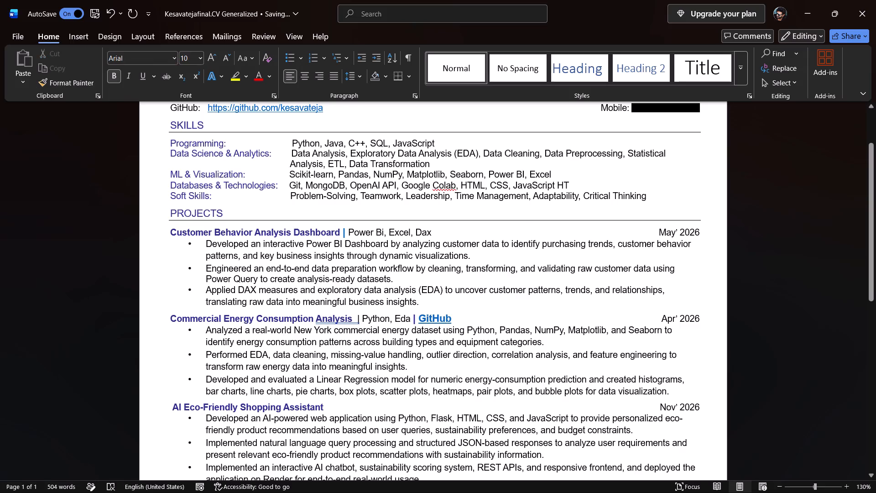
Copy the plain bullet text formatting onto the "|" separator in the "Customer Behavior Analysis Dashboard" title line.
left_click_drag(386, 289, 401, 289)
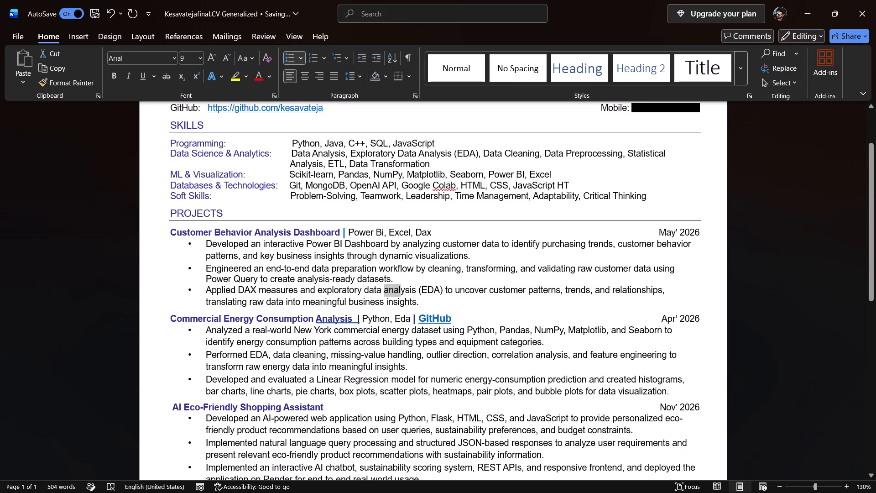
left_click(42, 83)
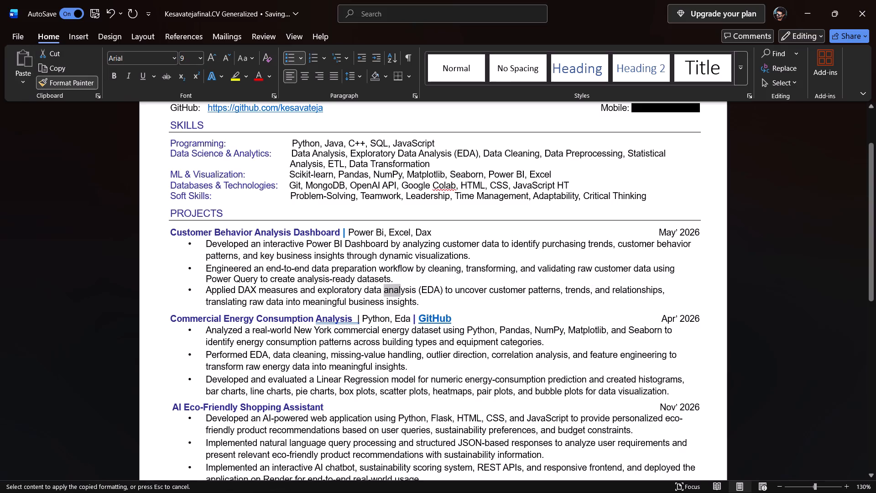
left_click(344, 233)
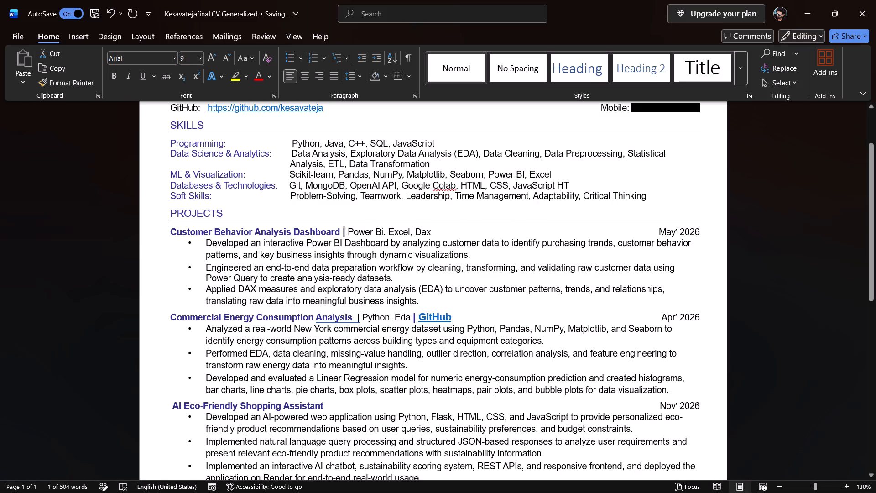
Copy the plain bullet text formatting onto the "|" separator before the GitHub link in the "Commercial Energy Consumption Analysis" title line.
left_click_drag(399, 338, 407, 340)
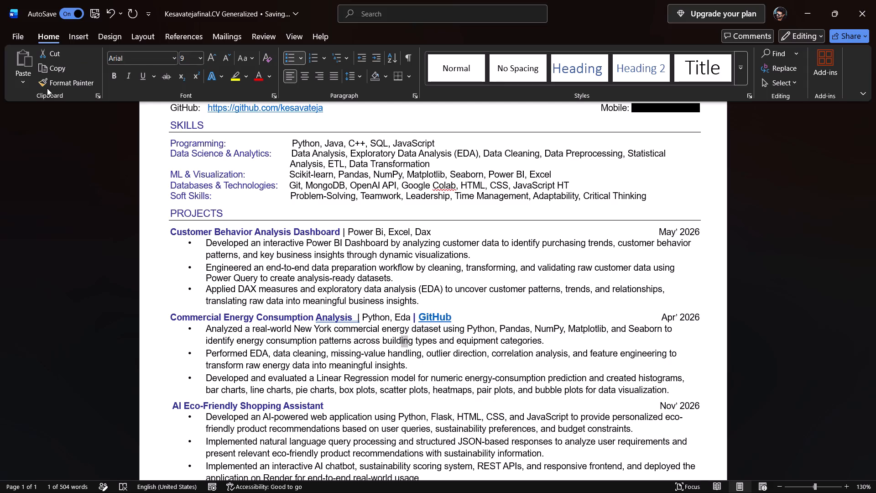
left_click(41, 82)
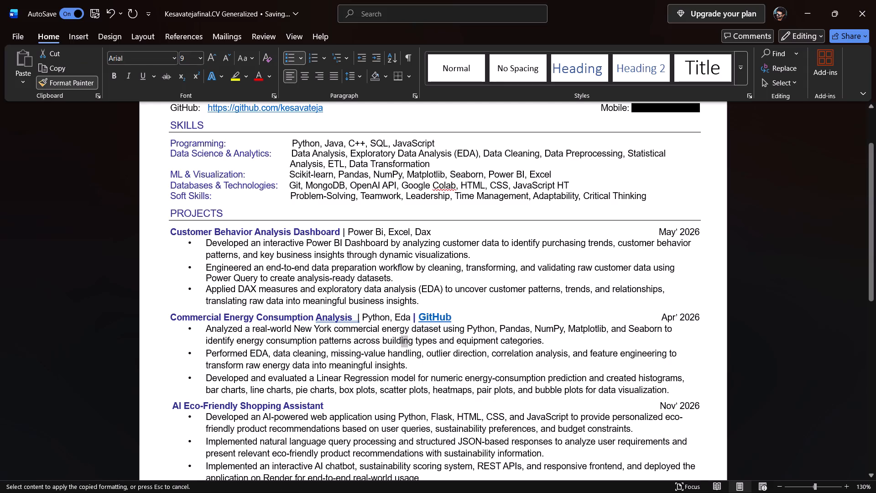
left_click(413, 318)
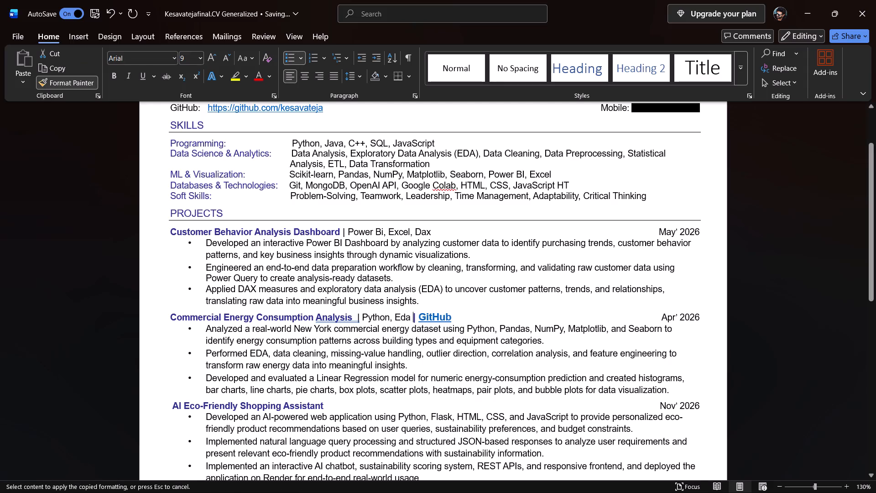
left_click(436, 354)
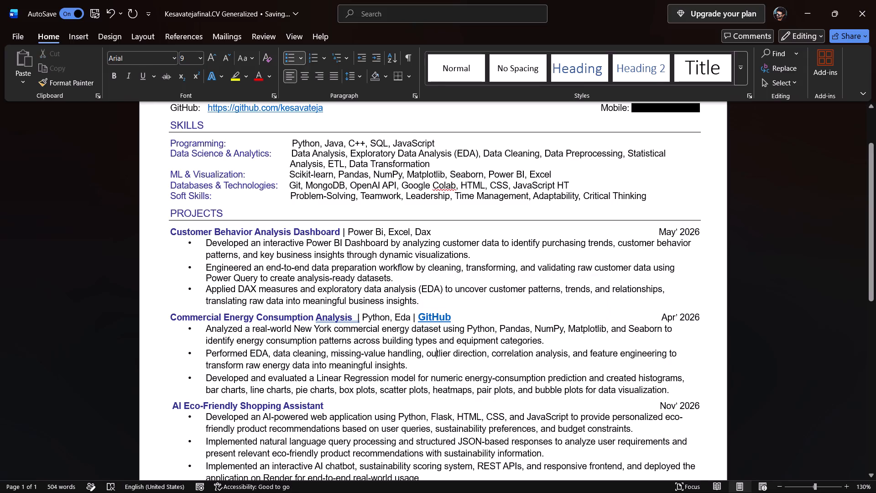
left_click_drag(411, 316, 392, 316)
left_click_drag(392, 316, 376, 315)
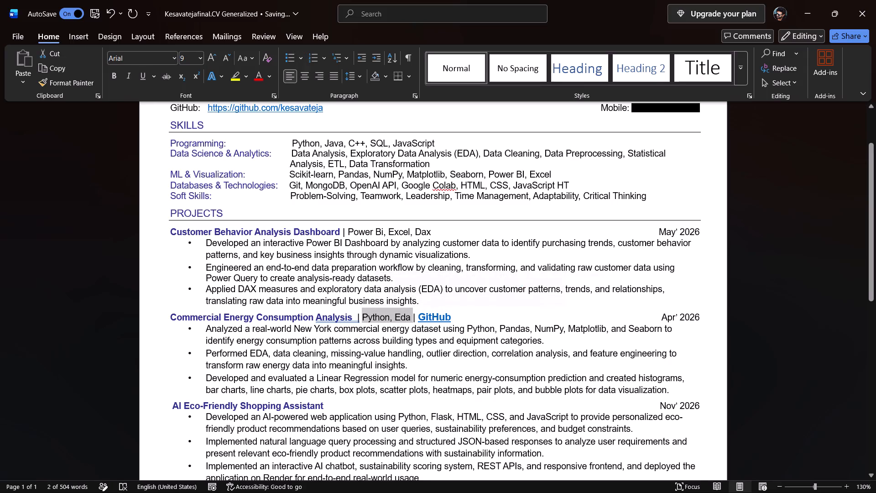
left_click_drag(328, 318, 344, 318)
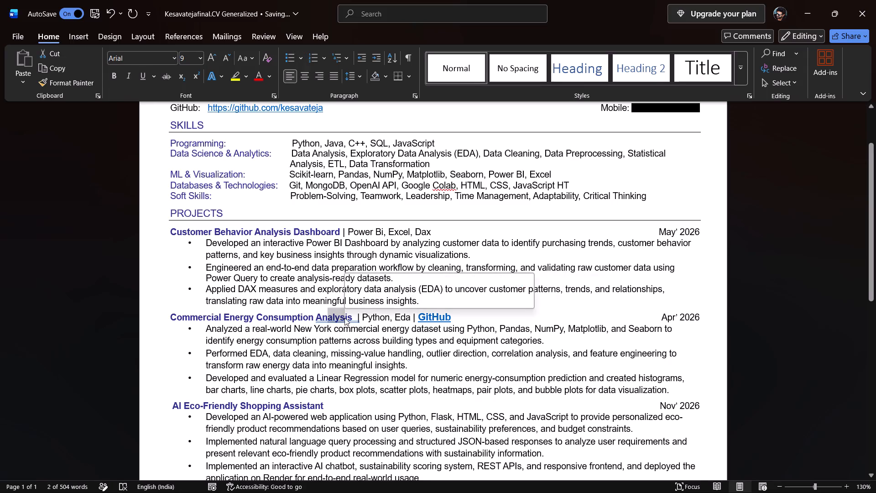
Set the font size of the "Hub" part of the GitHub link in the "Commercial Energy Consumption Analysis" title line to 9.
left_click(452, 319)
left_click_drag(452, 319, 433, 317)
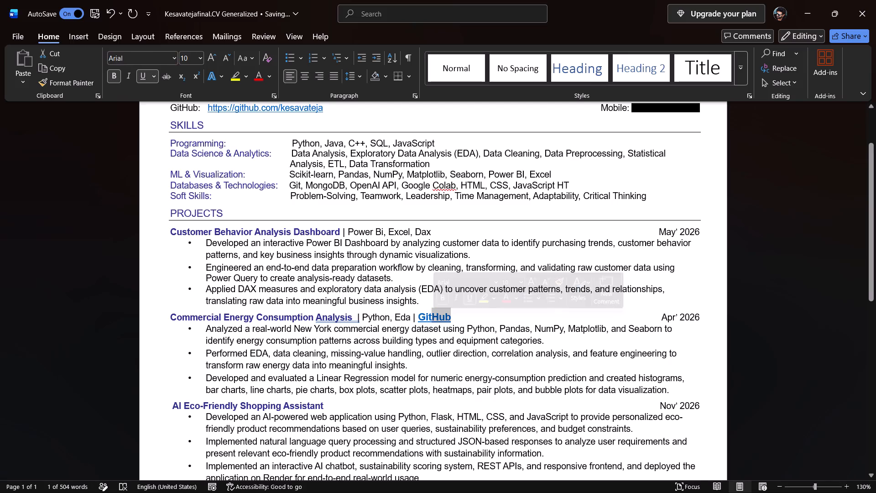
left_click(200, 58)
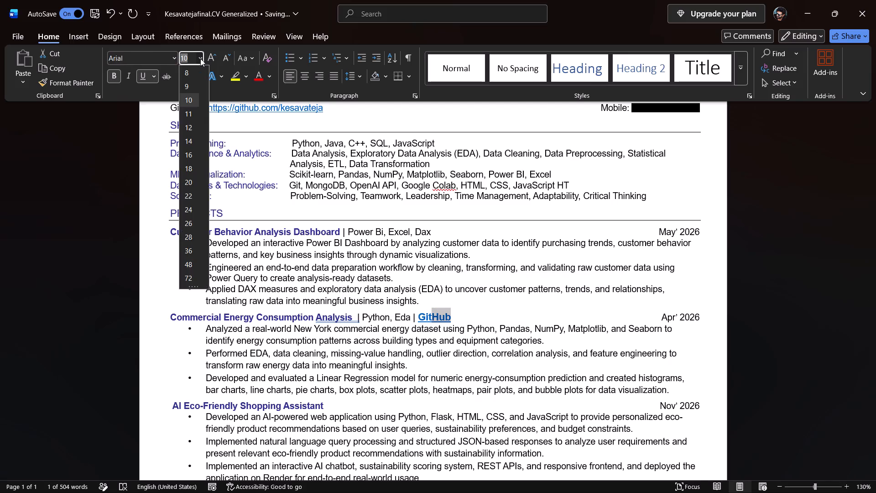
left_click(184, 86)
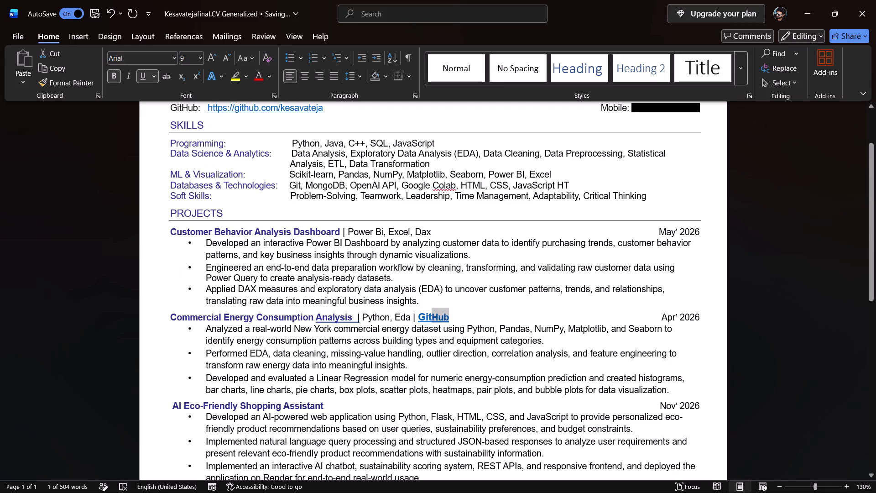
Set the font size of the whole GitHub link in the "Commercial Energy Consumption Analysis" title line to 9.
left_click_drag(450, 317, 422, 316)
left_click_drag(422, 316, 415, 316)
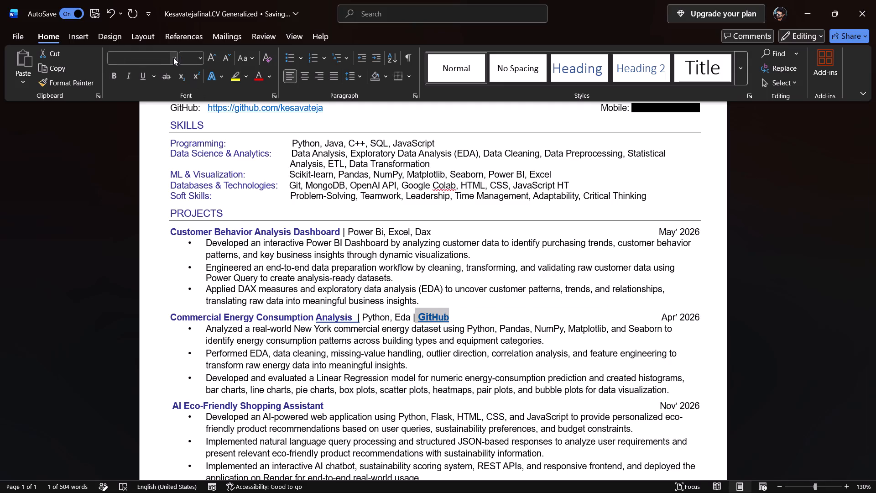
left_click(173, 58)
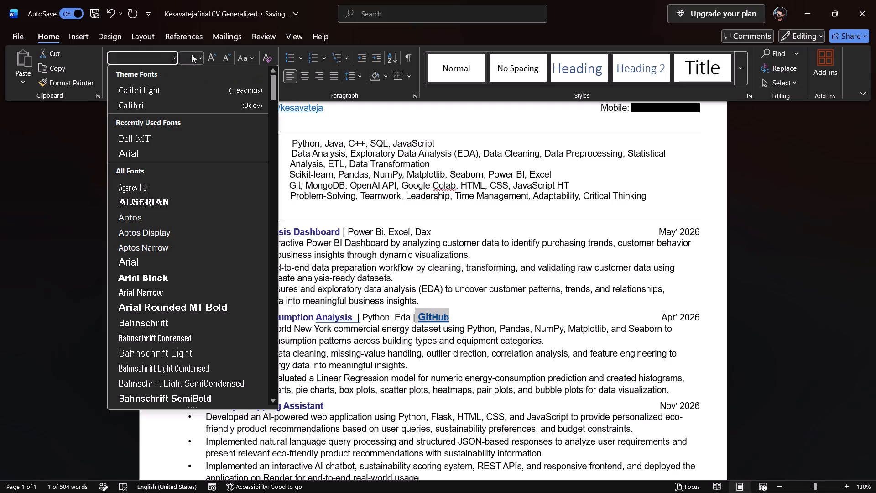
left_click(202, 56)
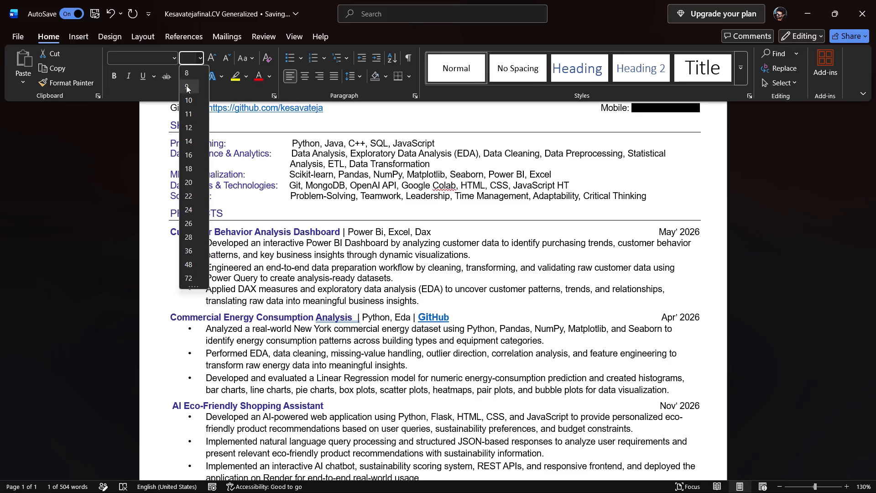
left_click(185, 84)
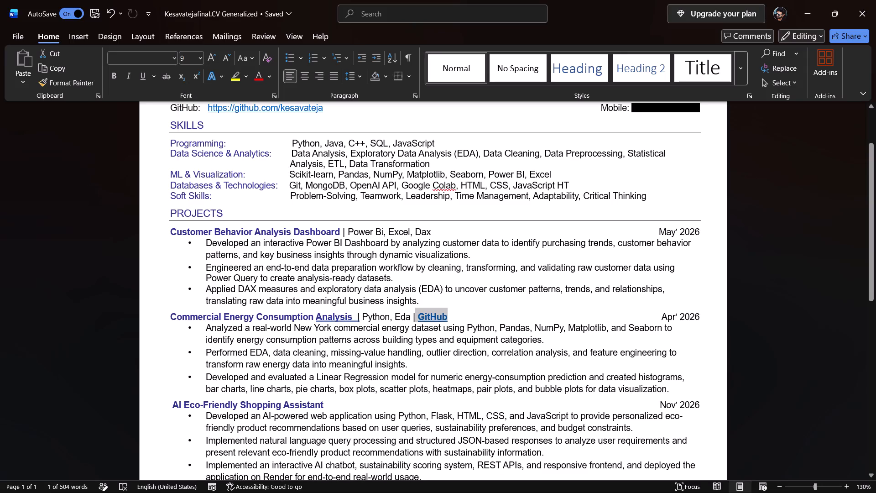
left_click(462, 310)
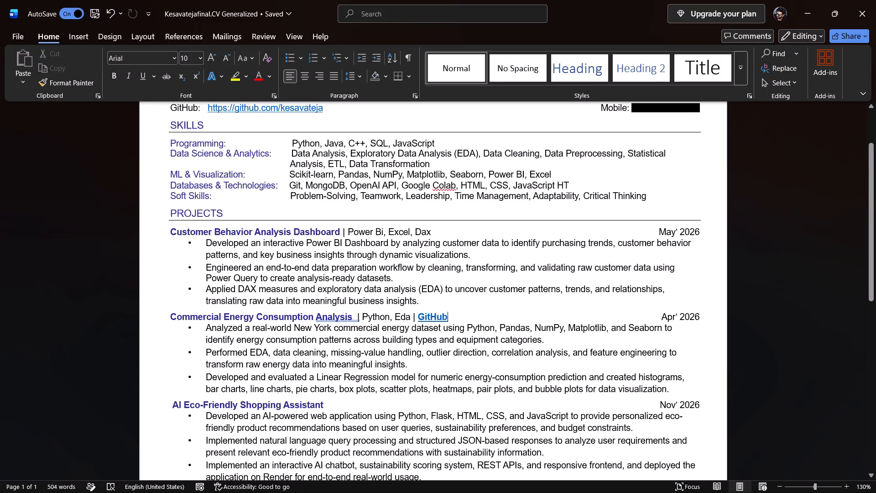
Remove the extra space between "Analysis" and the first "|" separator in the "Commercial Energy Consumption Analysis" title line.
left_click(355, 318)
key("BackSpace")
scroll(374, 338, "down", 1)
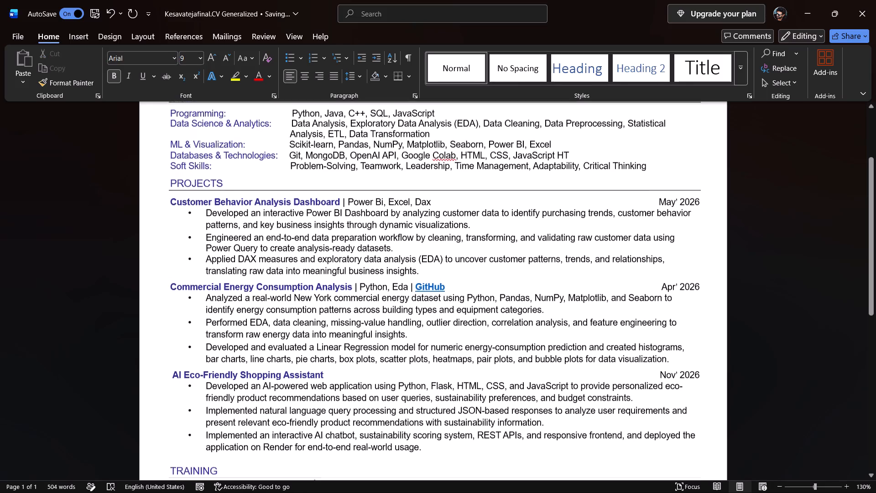
scroll(374, 338, "down", 1)
left_click(331, 367)
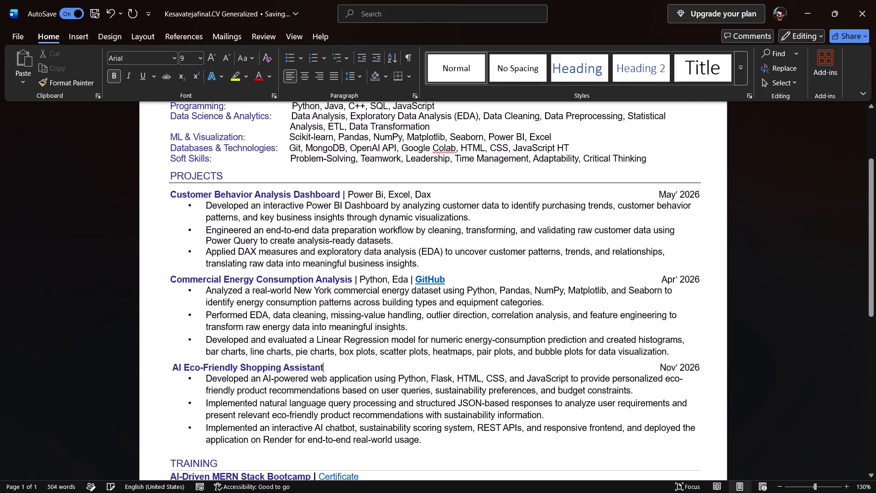
key("space")
key("shift+bar")
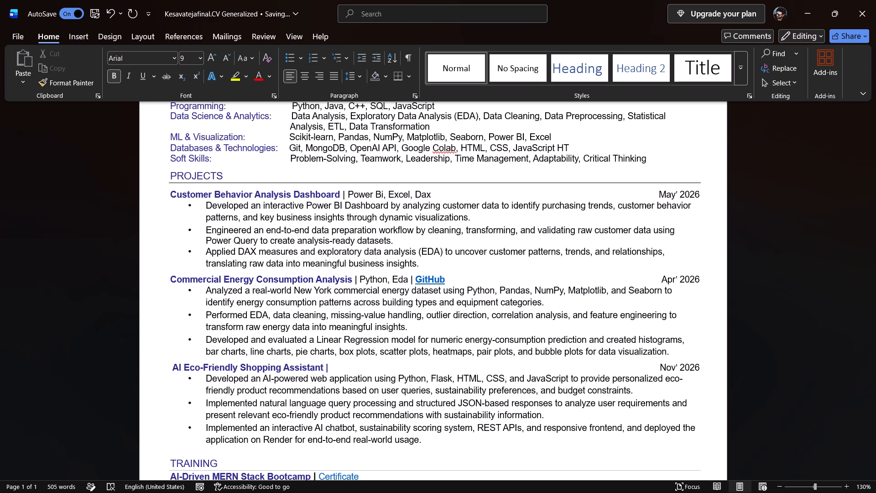
type("Ht")
key("BackSpace")
key("BackSpace")
key("space")
type("Html,")
key("space")
type("Gemini a")
key("BackSpace")
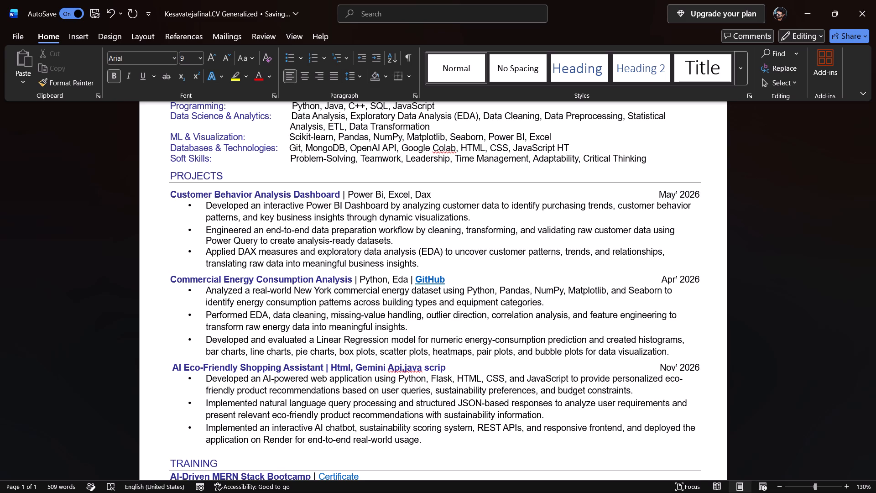
key("t")
key("Left")
key("Left")
key("Left")
key("Left")
key("Left")
key("Left")
key("Left")
key("Left")
key("Left")
key("Left")
key("Left")
key("space")
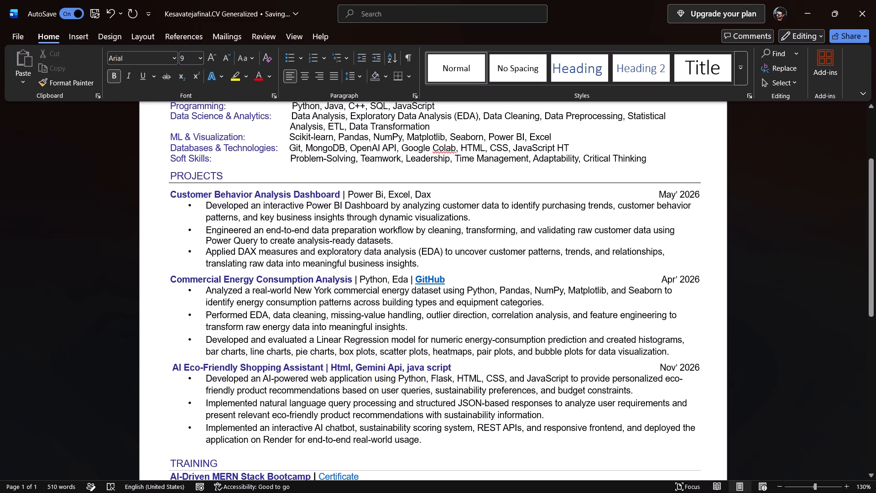
Copy the plain formatting of "web application" in the first bullet onto "| Html, Gemini Api, java script" in the title line above.
left_click_drag(311, 378, 339, 378)
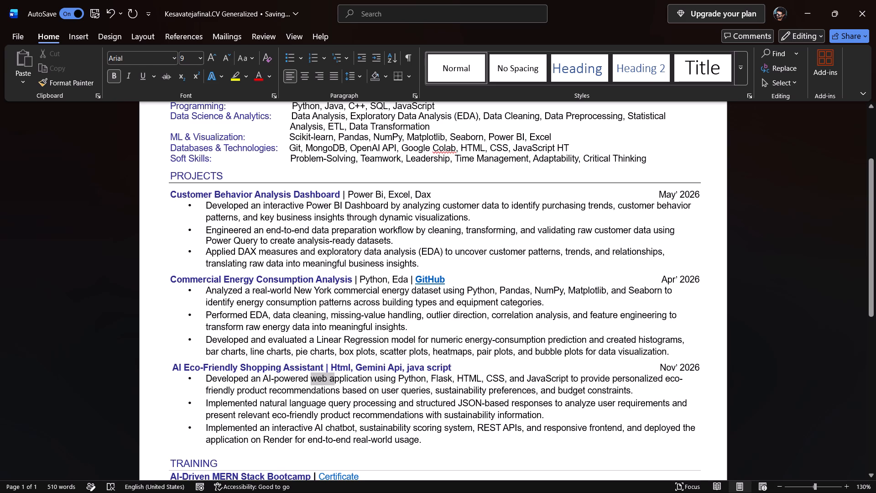
left_click_drag(339, 378, 357, 377)
left_click(39, 83)
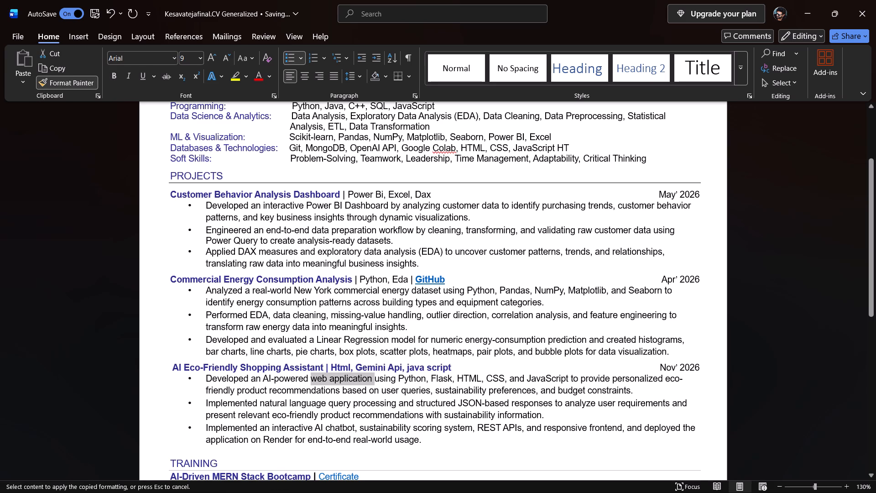
left_click_drag(326, 367, 444, 368)
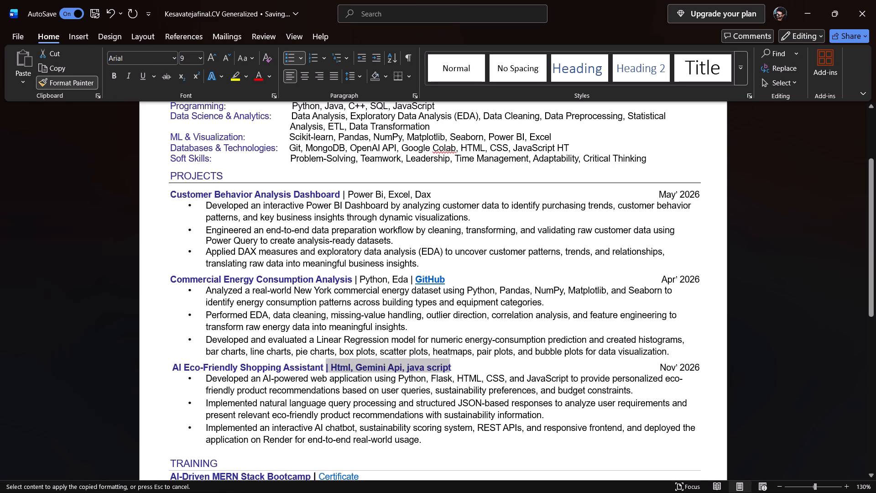
left_click_drag(444, 368, 447, 368)
Add a trailing space after "java script" in the "AI Eco-Friendly Shopping Assistant" title line.
left_click(448, 367)
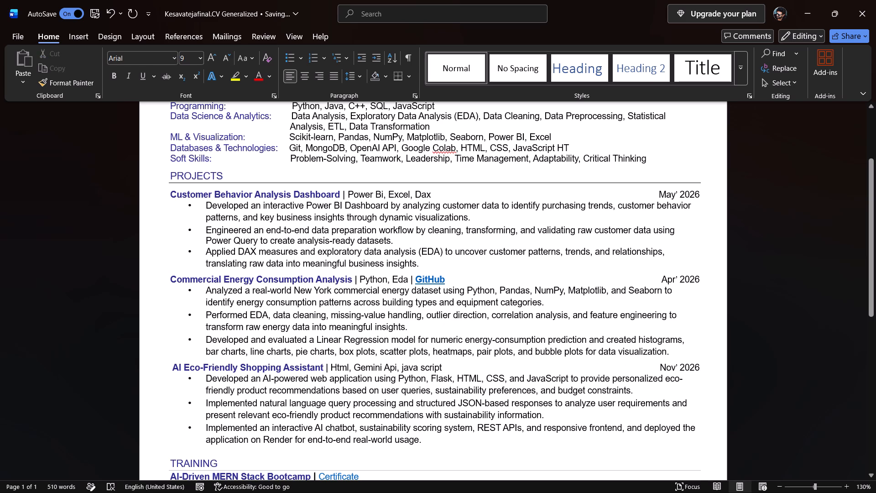
key("space")
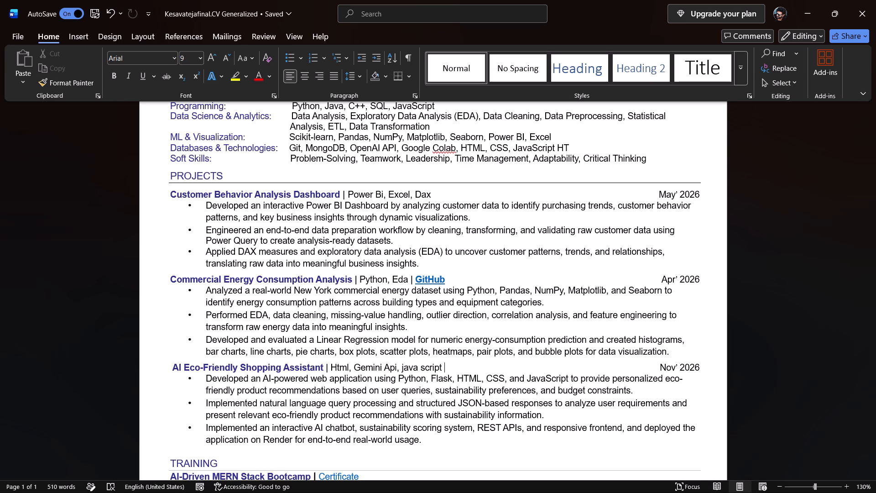
Capitalize both words of "java script" in the "AI Eco-Friendly Shopping Assistant" tool list so it reads "Java Script".
key("Left")
key("Left")
key("Left")
key("Left")
key("Left")
key("Left")
key("Left")
key("Left")
key("Left")
key("Left")
key("Left")
key("Left")
key("Right")
key("BackSpace")
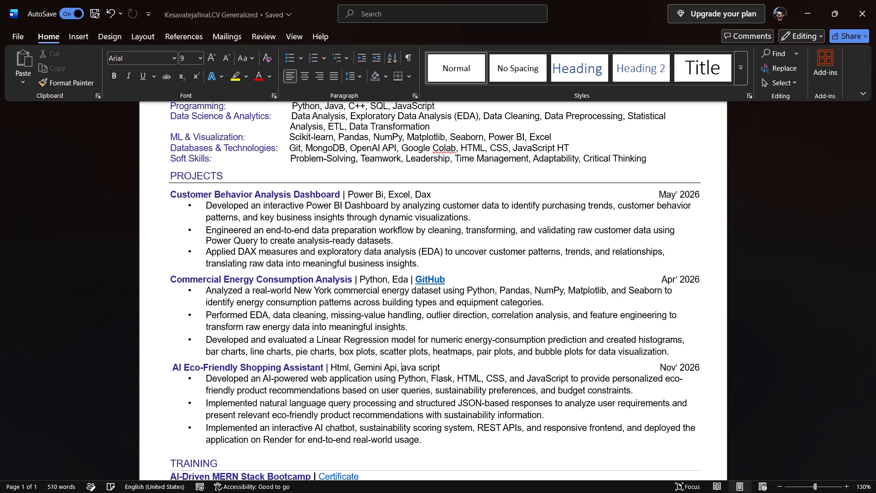
key("shift+j")
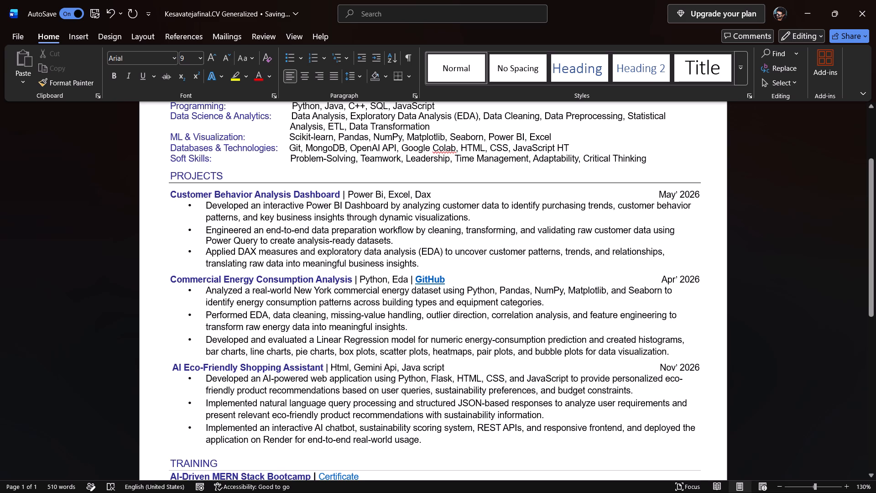
left_click(427, 369)
key("BackSpace")
key("shift+s")
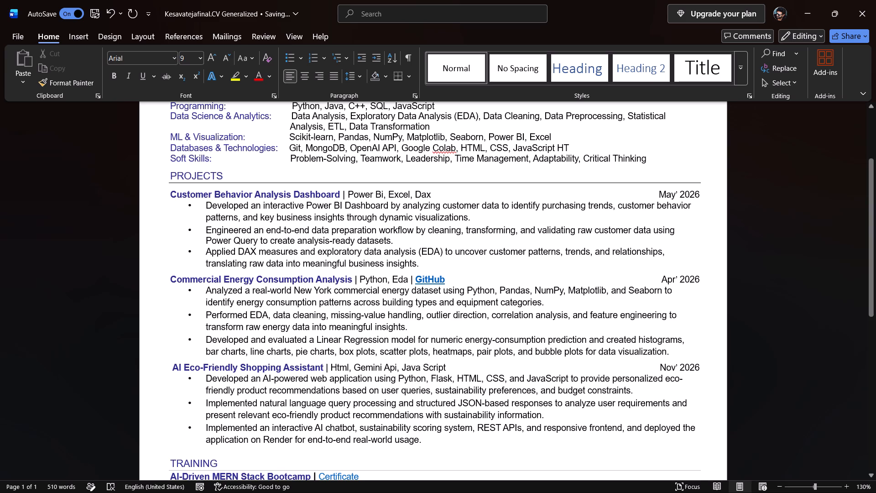
left_click(447, 369)
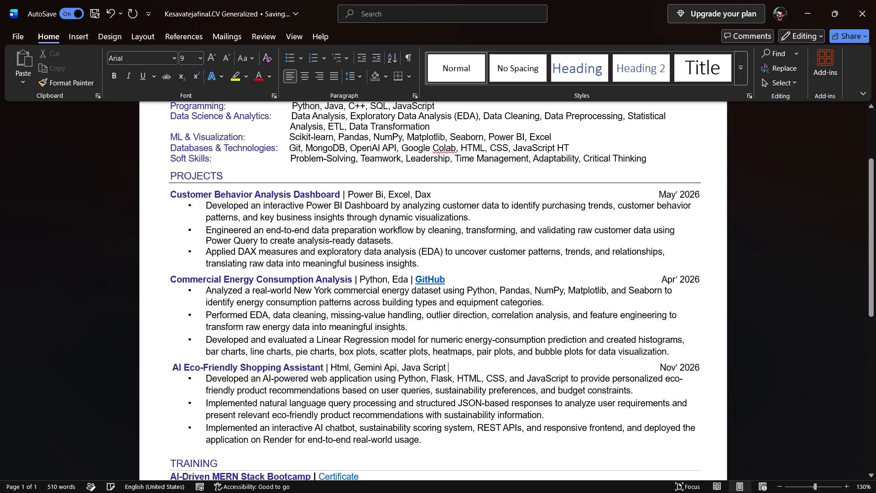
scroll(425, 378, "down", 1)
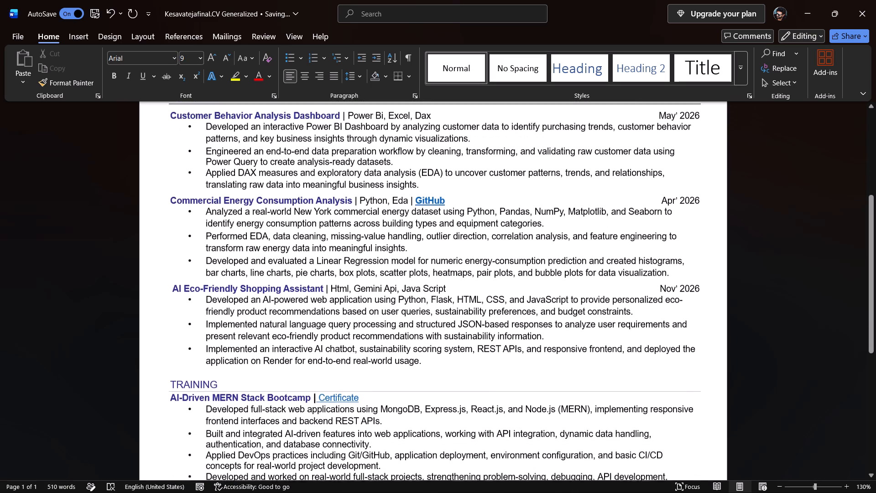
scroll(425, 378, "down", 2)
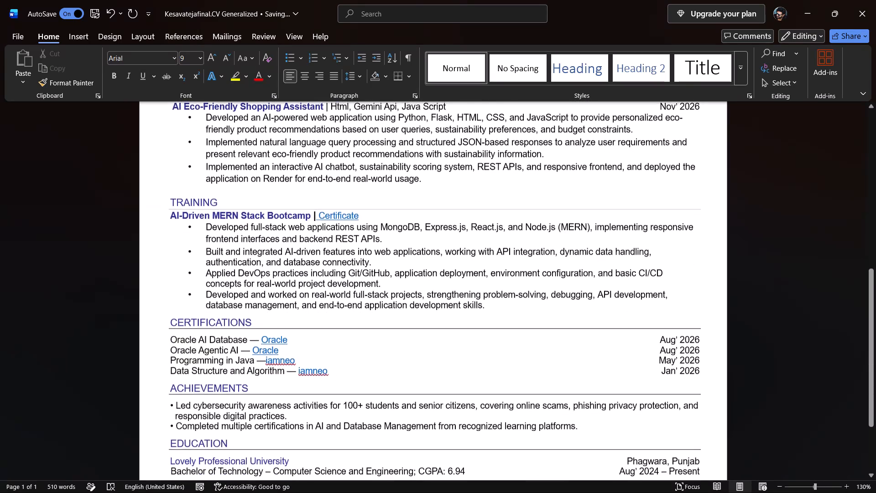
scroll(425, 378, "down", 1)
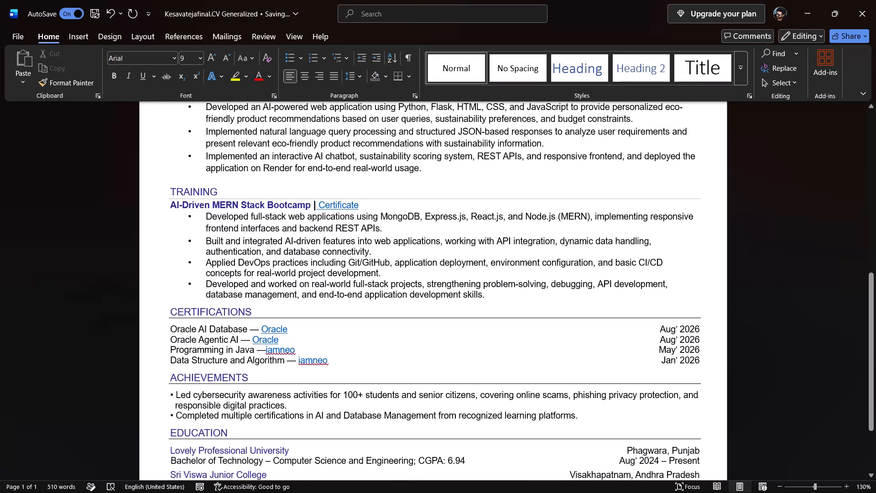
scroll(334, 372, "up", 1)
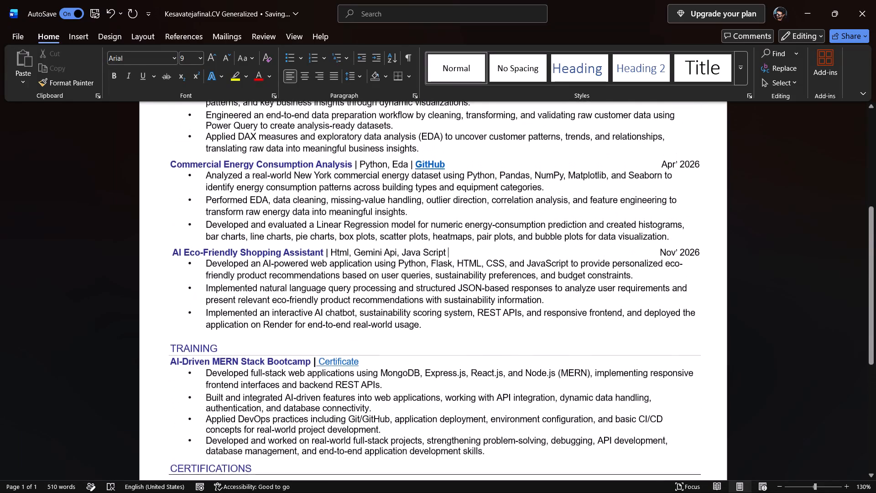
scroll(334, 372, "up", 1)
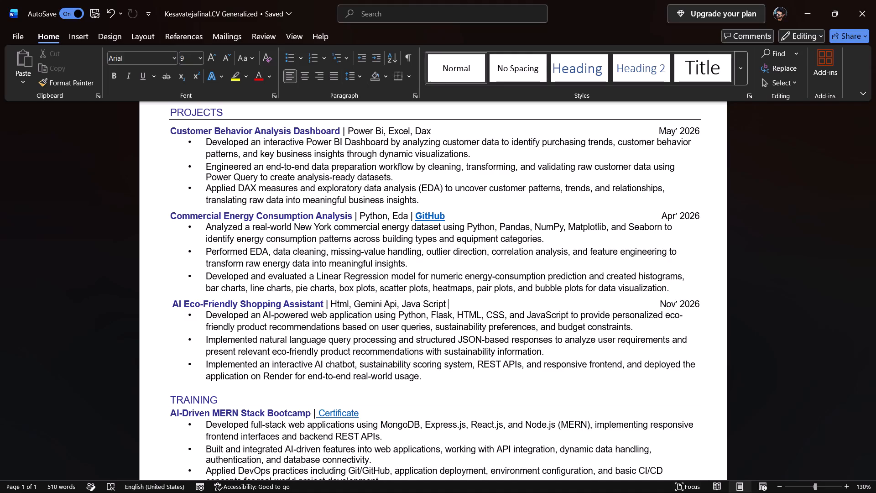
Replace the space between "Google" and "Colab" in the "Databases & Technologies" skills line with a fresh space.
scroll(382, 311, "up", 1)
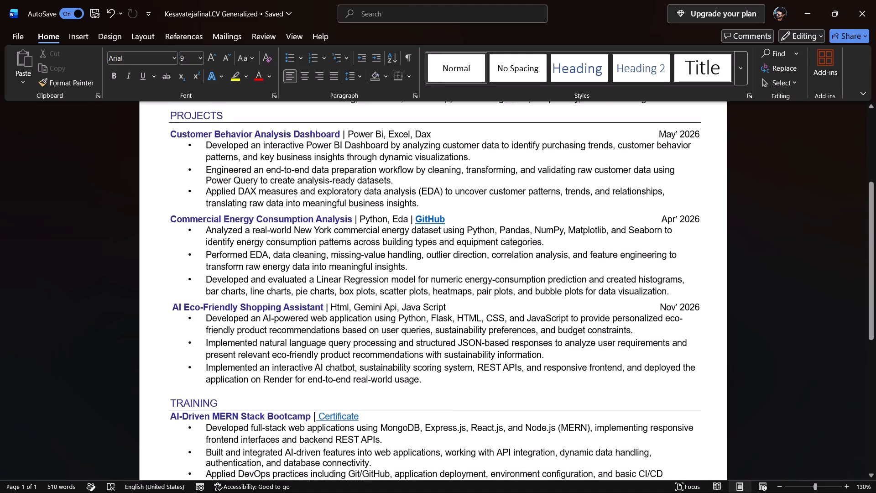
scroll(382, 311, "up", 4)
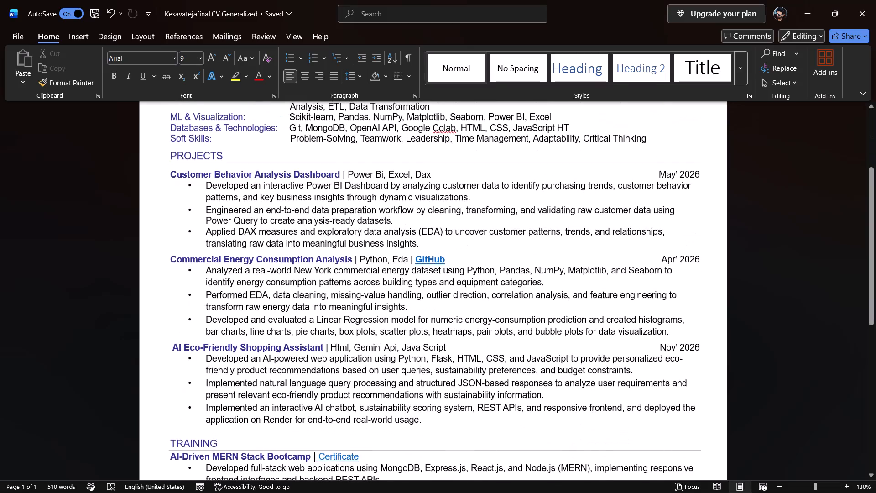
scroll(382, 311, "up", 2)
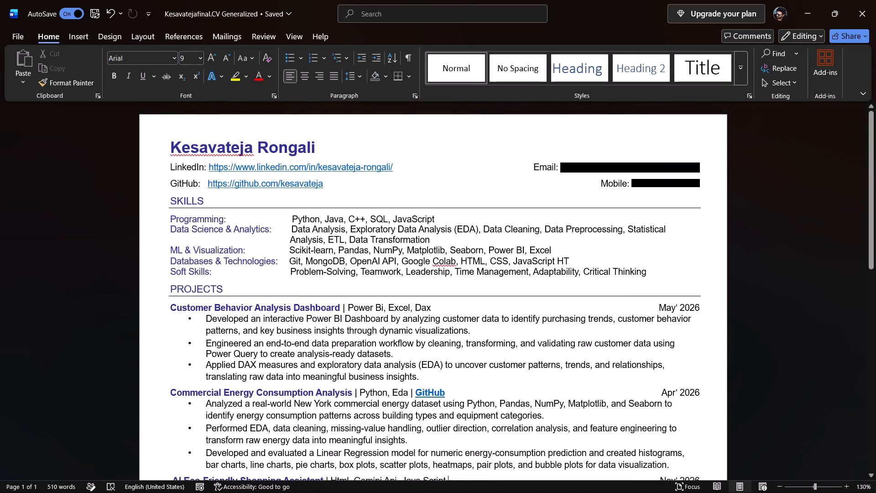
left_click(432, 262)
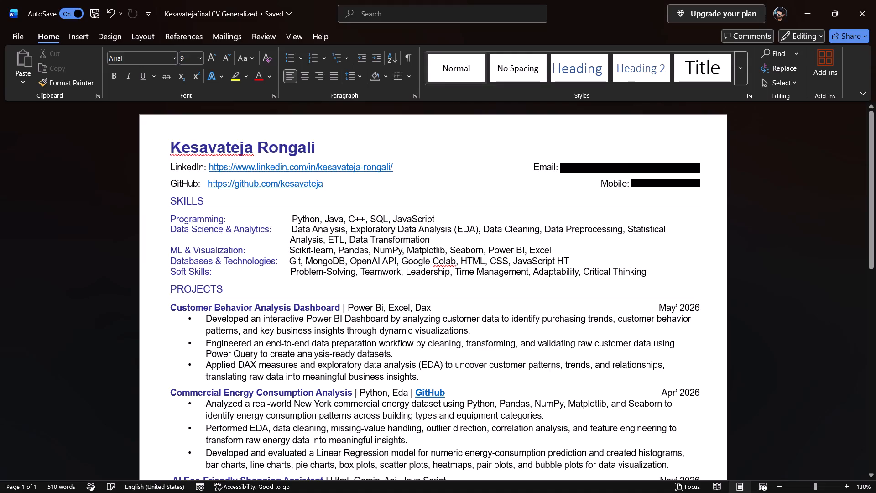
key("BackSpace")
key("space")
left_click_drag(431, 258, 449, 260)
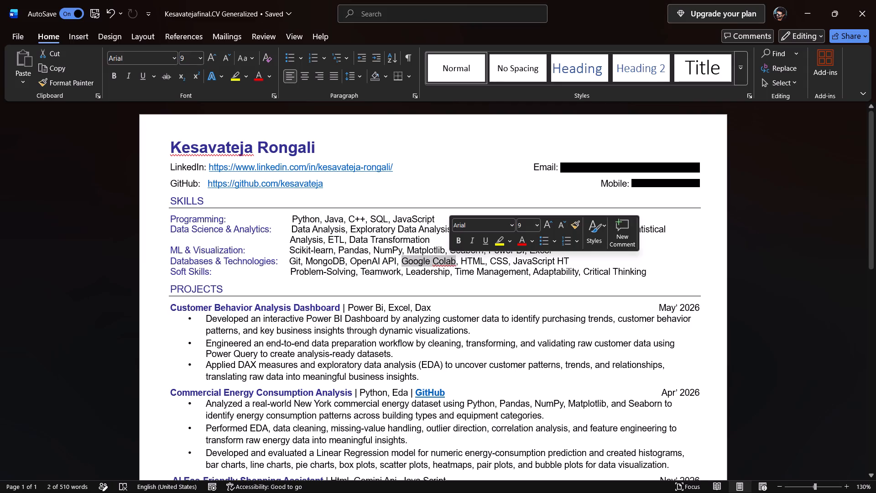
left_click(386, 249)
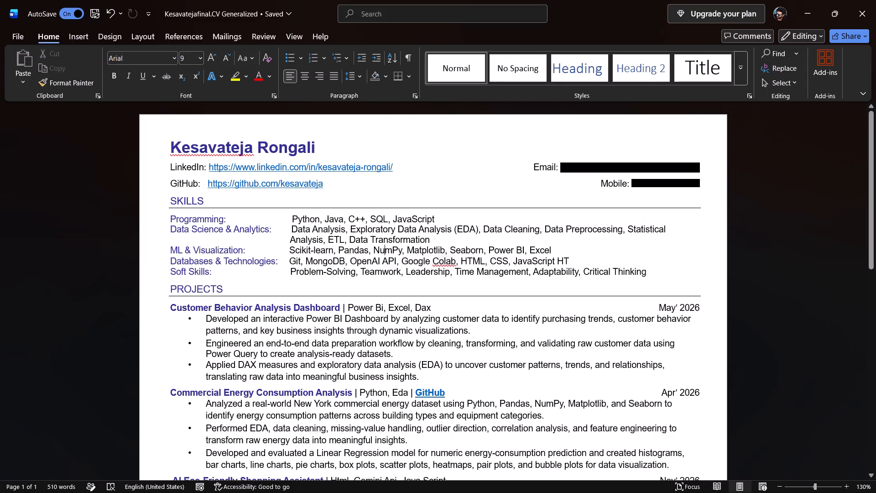
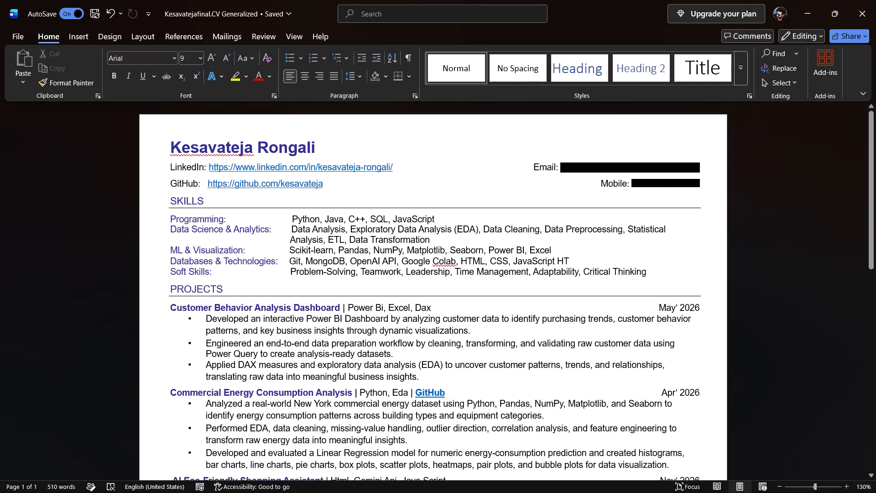
Save a copy of the generalized CV as a Word document under its existing name in the Desktop folder inside Documents.
scroll(433, 383, "down", 1)
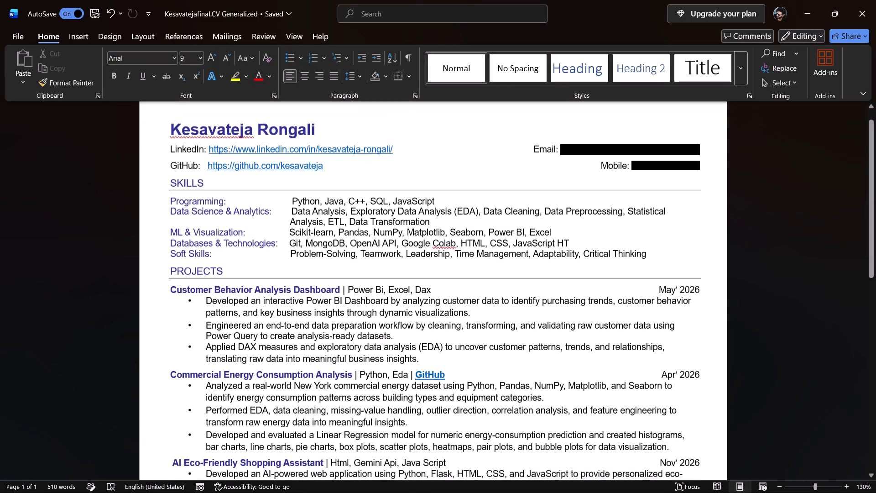
scroll(433, 383, "down", 1)
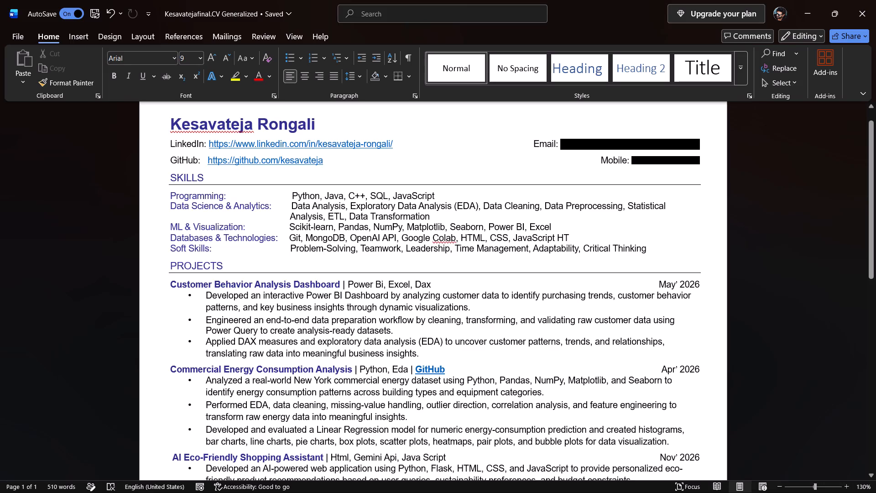
scroll(311, 360, "down", 3)
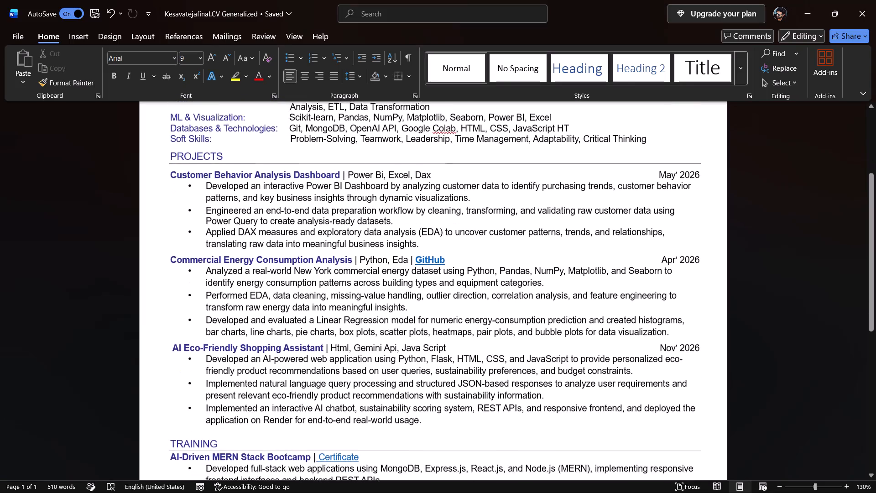
scroll(311, 360, "down", 1)
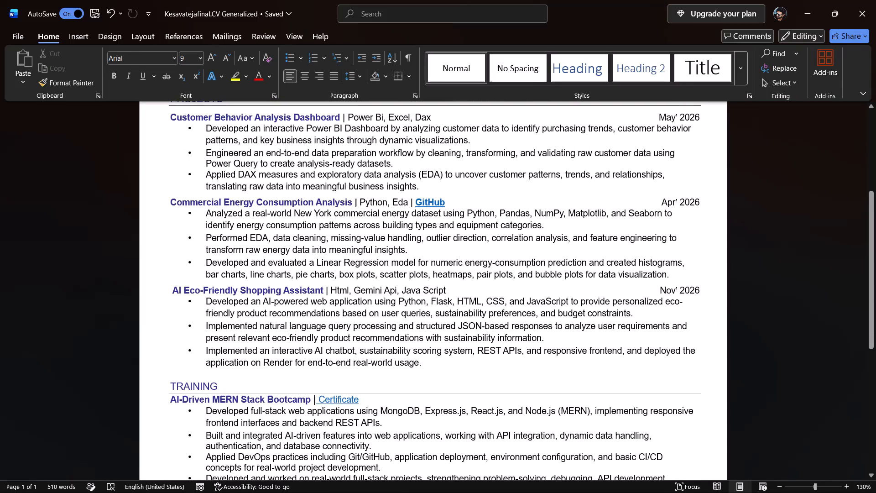
scroll(311, 360, "down", 1)
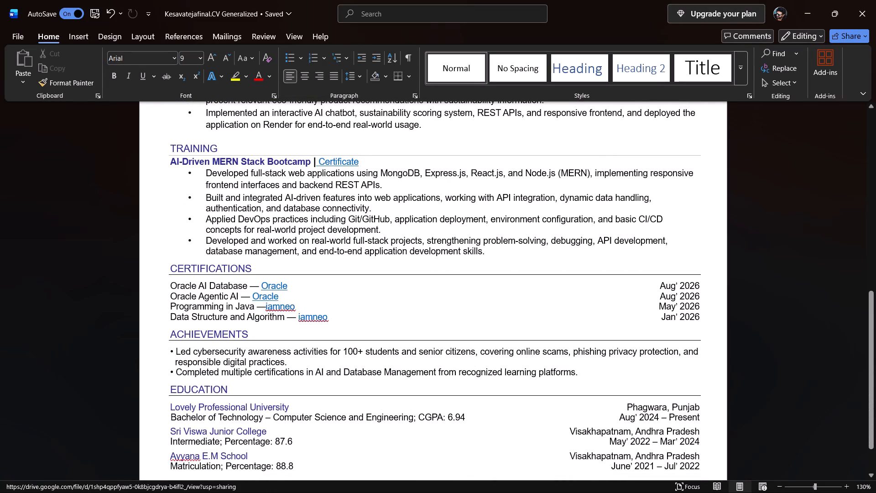
scroll(313, 358, "down", 1)
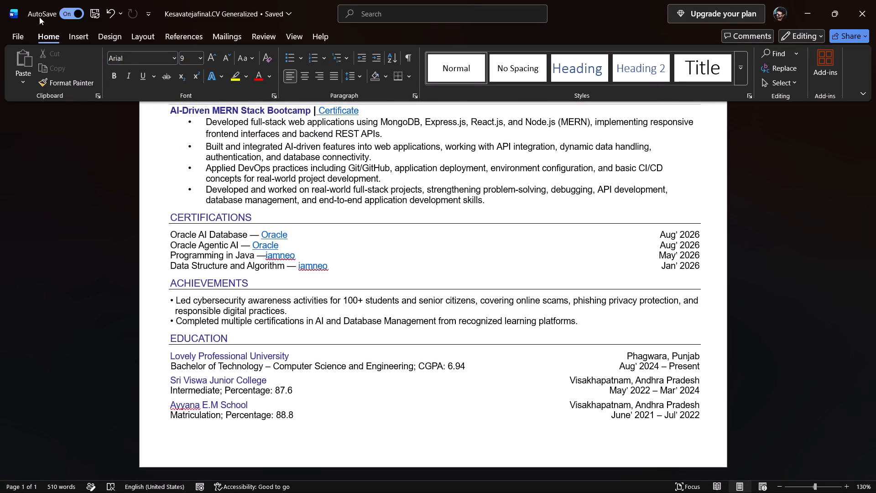
left_click(22, 35)
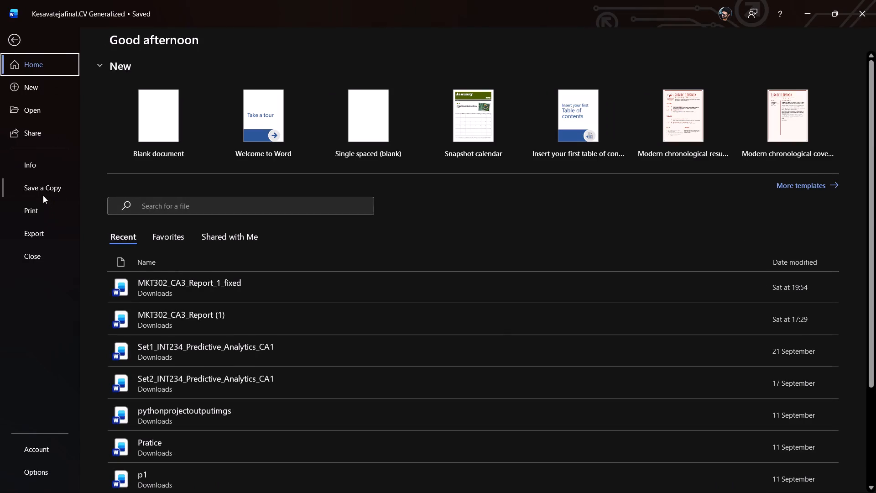
left_click(39, 191)
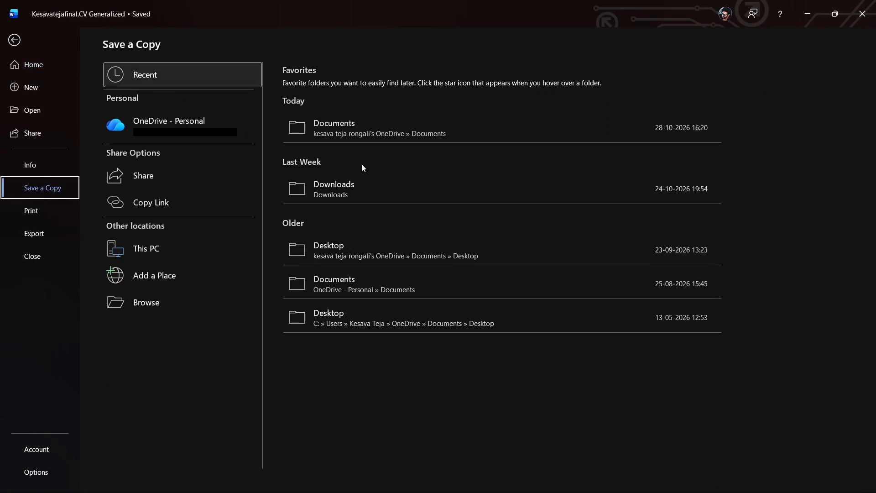
left_click(347, 259)
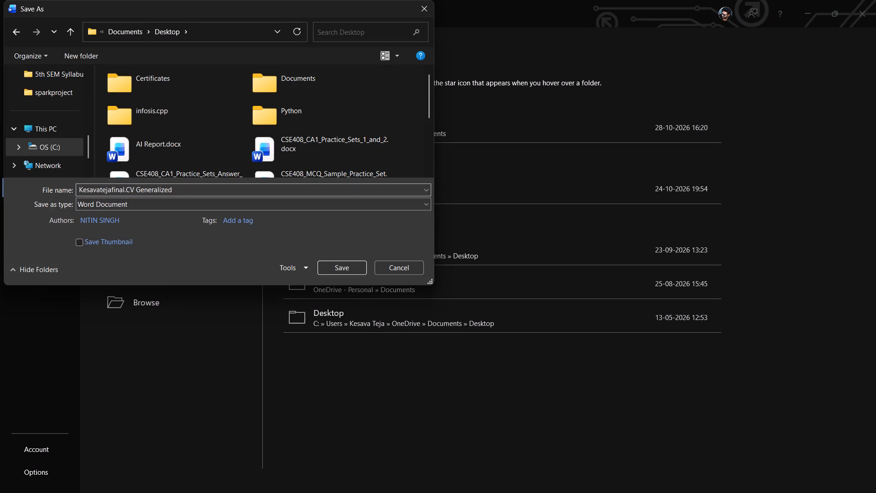
left_click(345, 270)
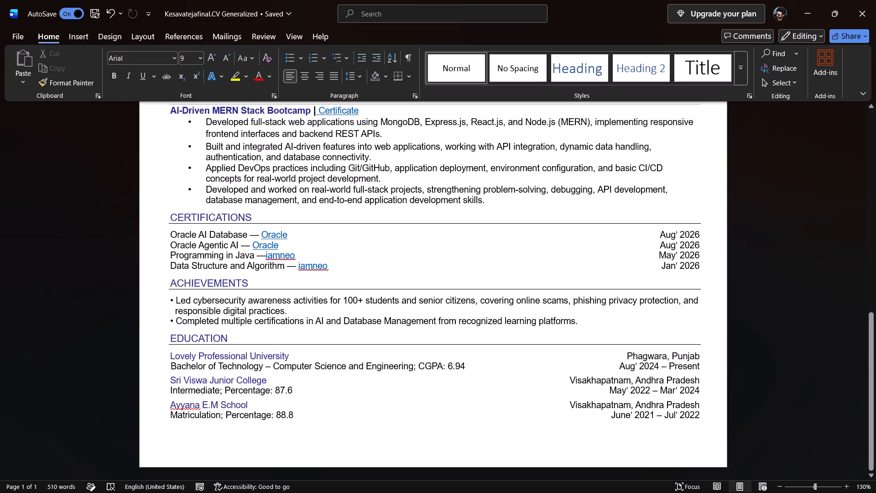
Review the CV's skills, projects, training, certifications, achievements and education sections for remaining mistakes.
scroll(346, 318, "up", 3)
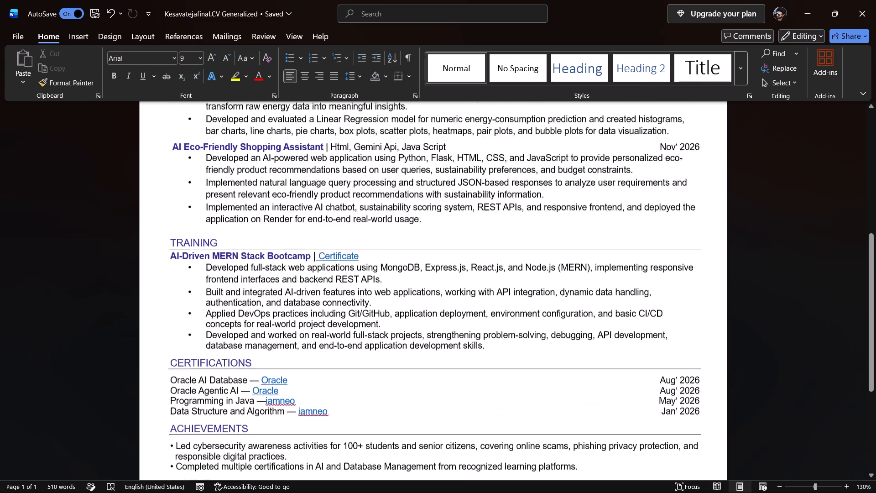
scroll(346, 318, "up", 1)
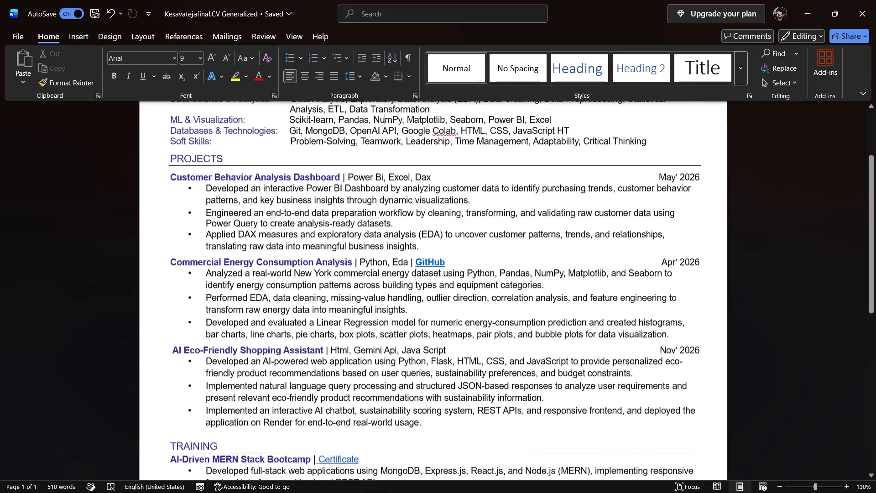
scroll(346, 318, "up", 1)
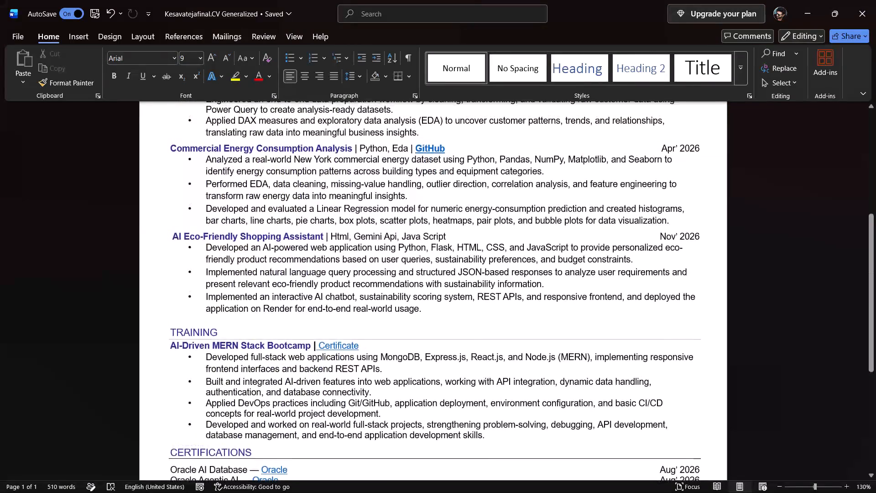
scroll(450, 337, "down", 1)
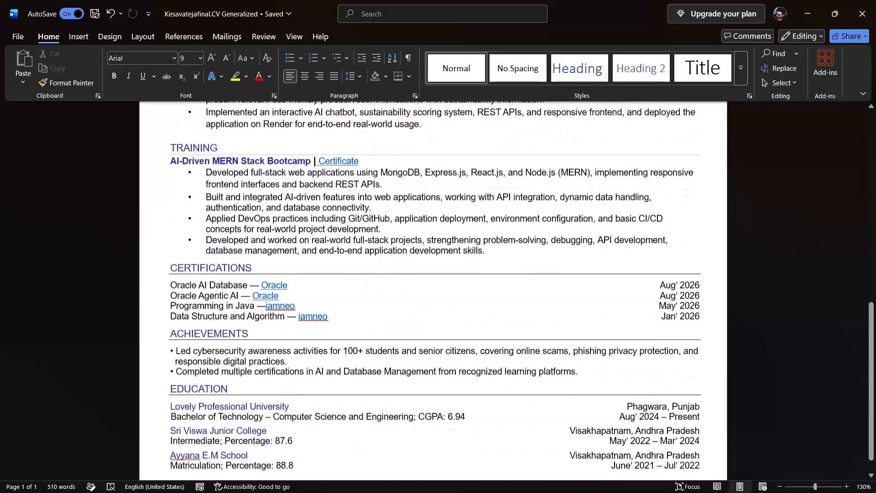
scroll(450, 337, "down", 2)
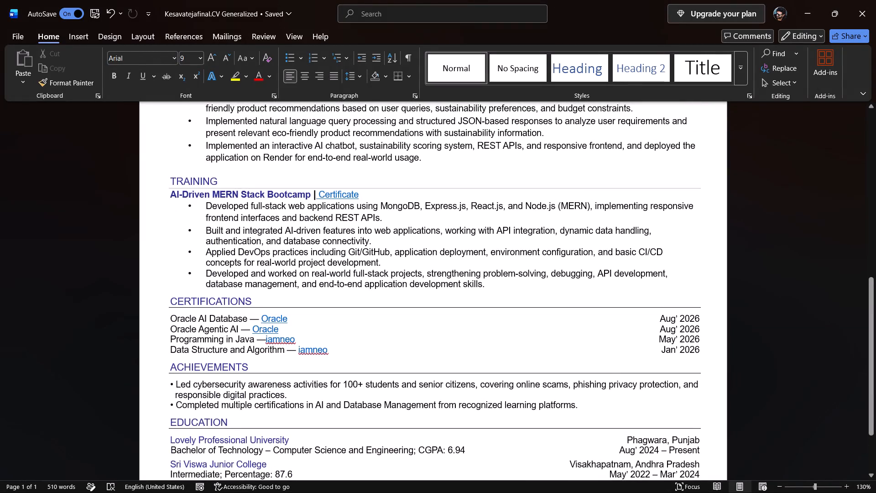
scroll(450, 337, "up", 3)
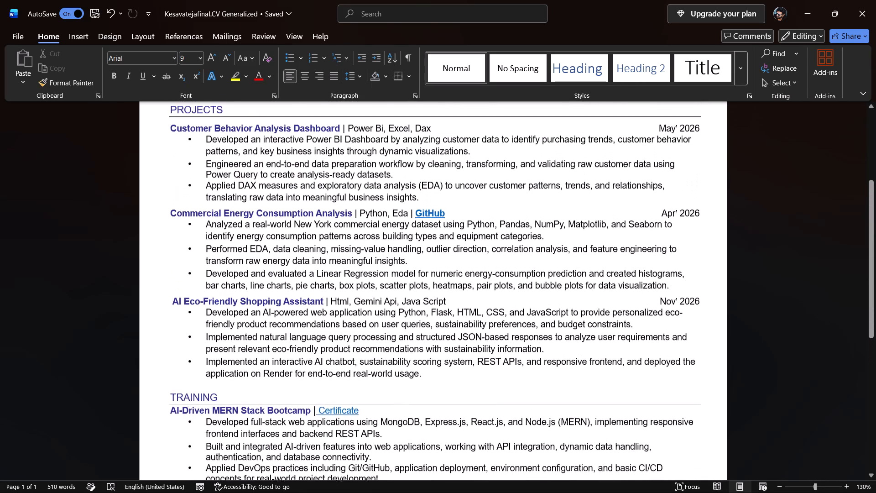
scroll(450, 337, "up", 1)
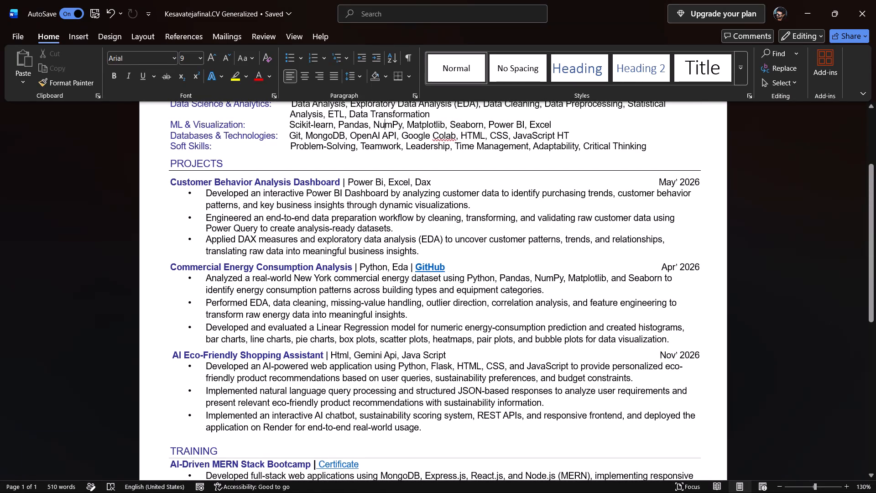
scroll(450, 337, "down", 1)
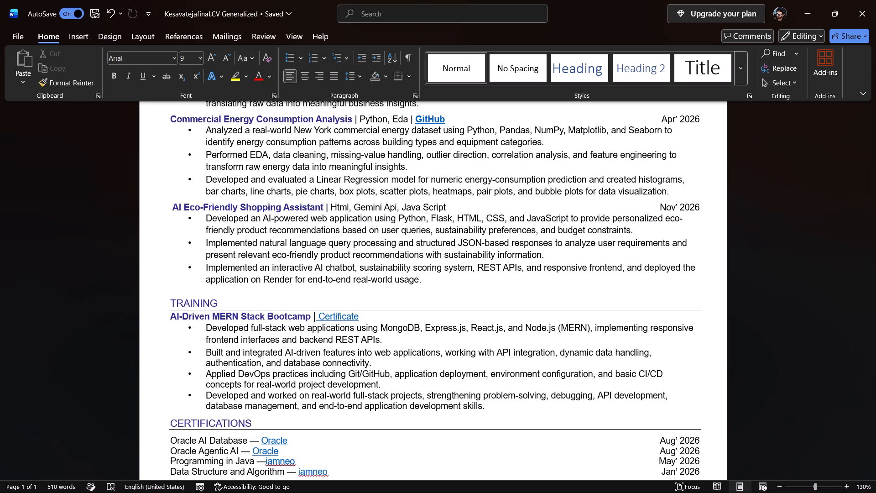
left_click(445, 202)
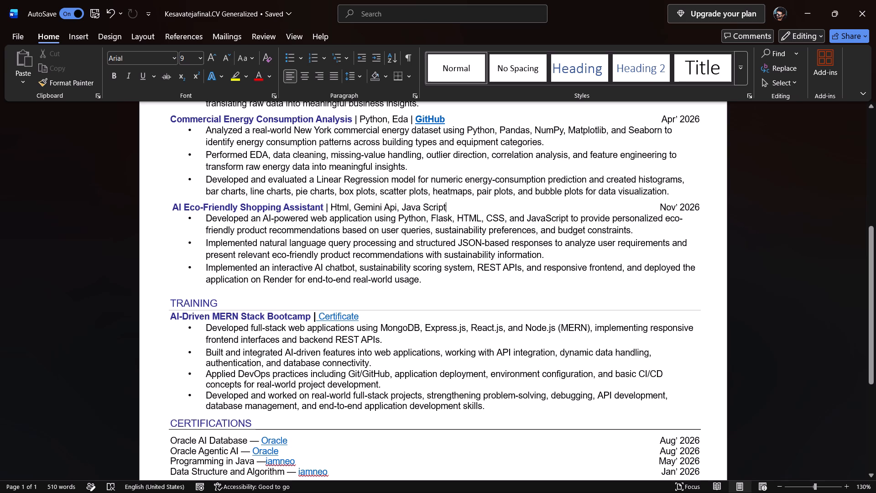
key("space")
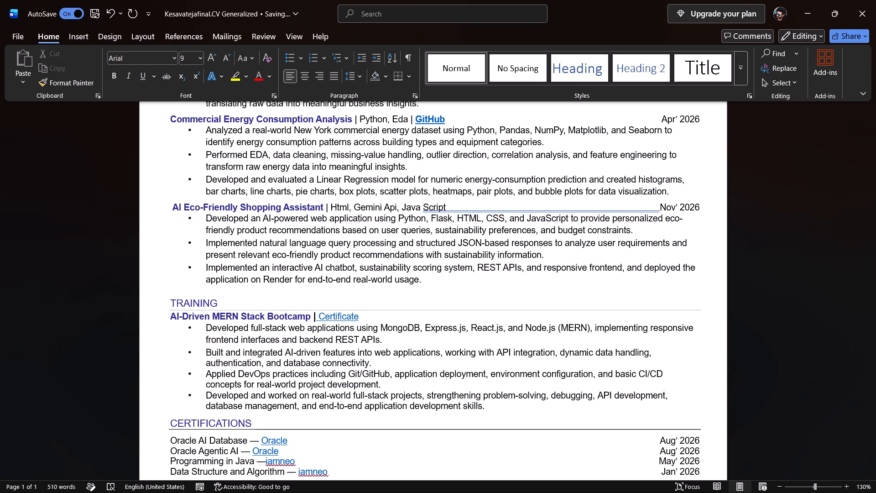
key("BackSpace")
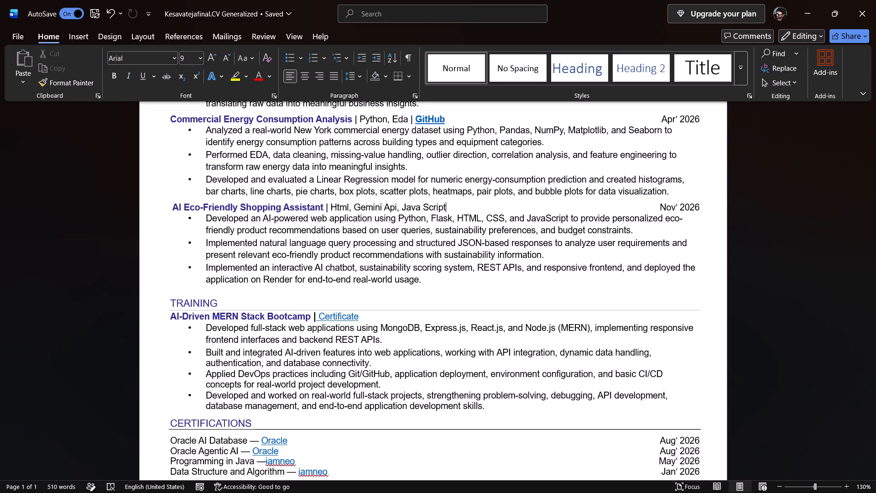
Minimize the Word, Chrome and File Explorer windows to clear the desktop.
scroll(256, 195, "up", 14)
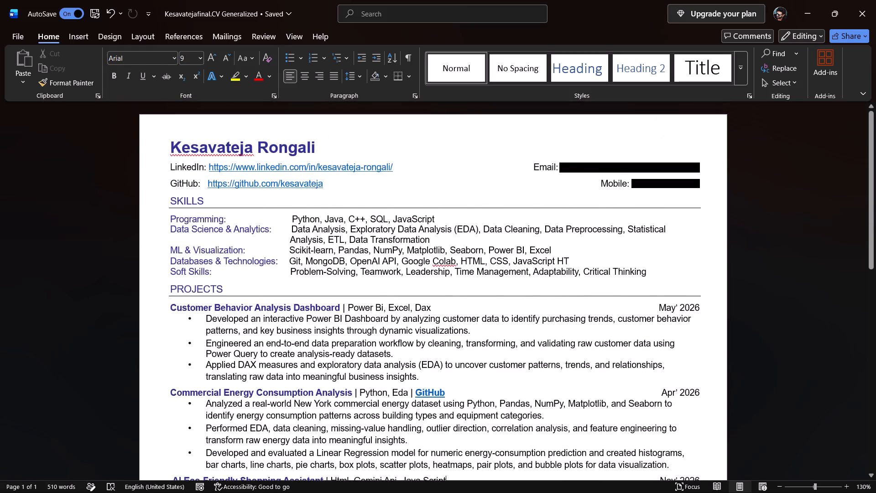
scroll(256, 195, "up", 4)
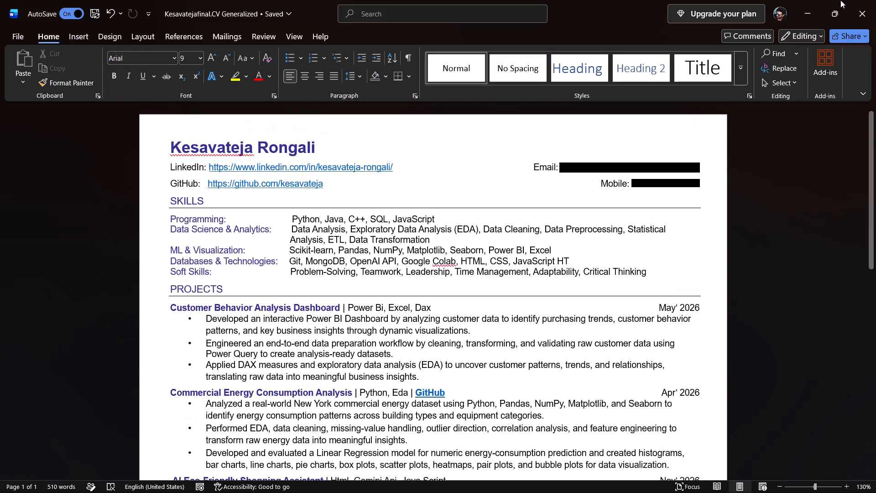
left_click(812, 0)
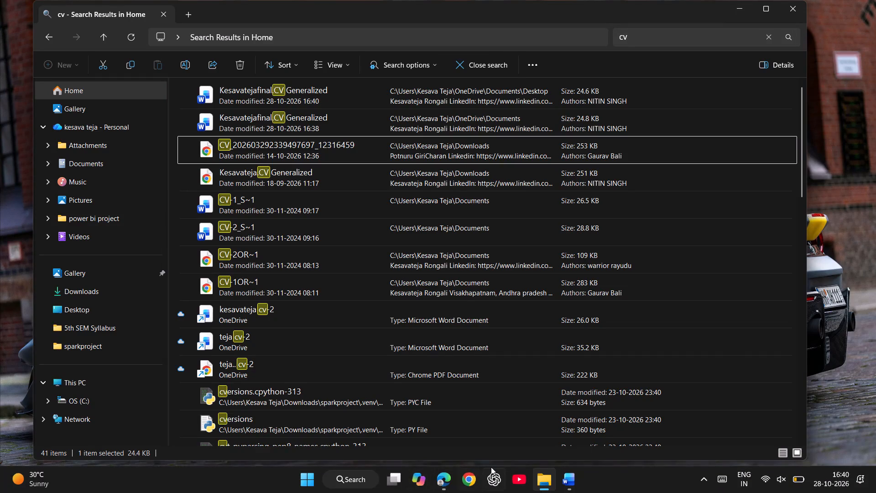
left_click(471, 472)
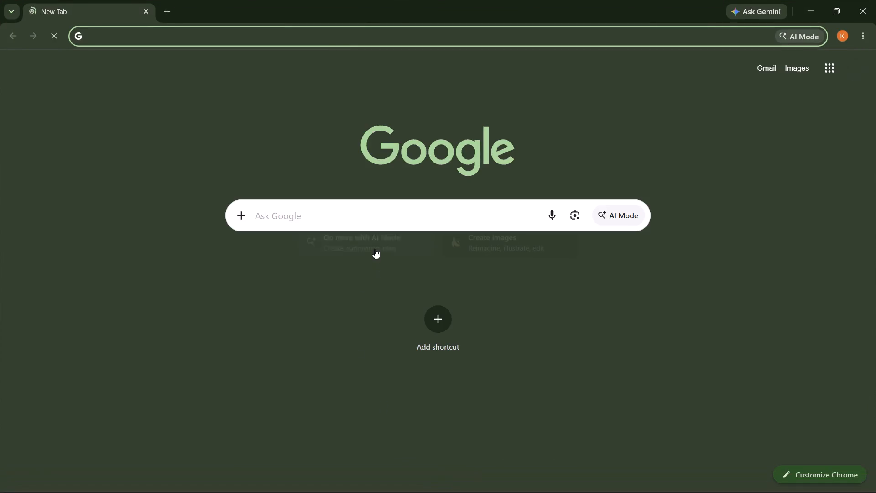
left_click(374, 225)
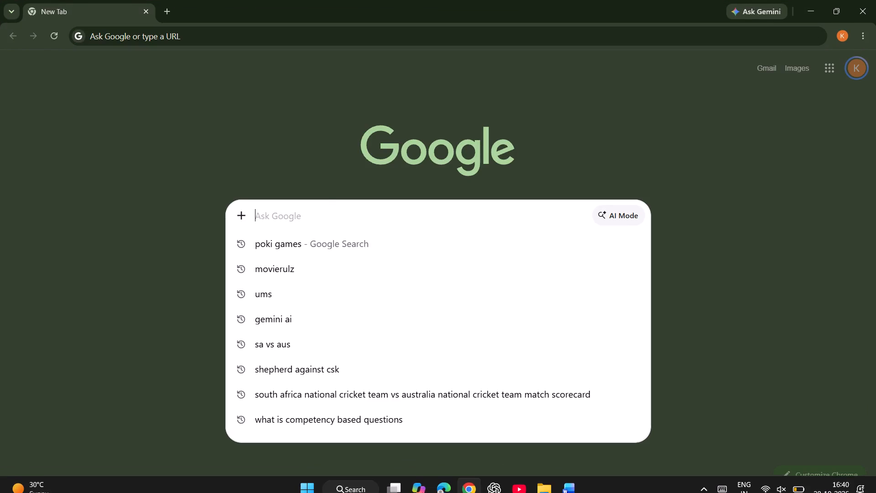
left_click(562, 480)
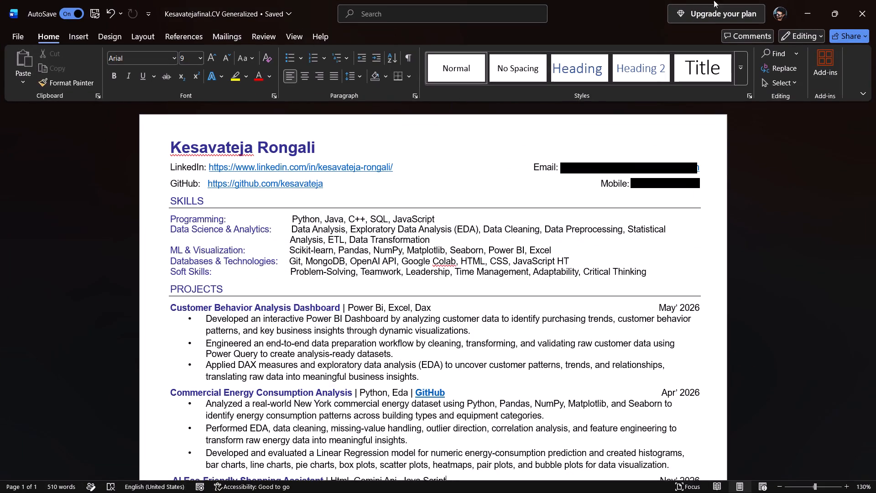
left_click(805, 2)
left_click(805, 2)
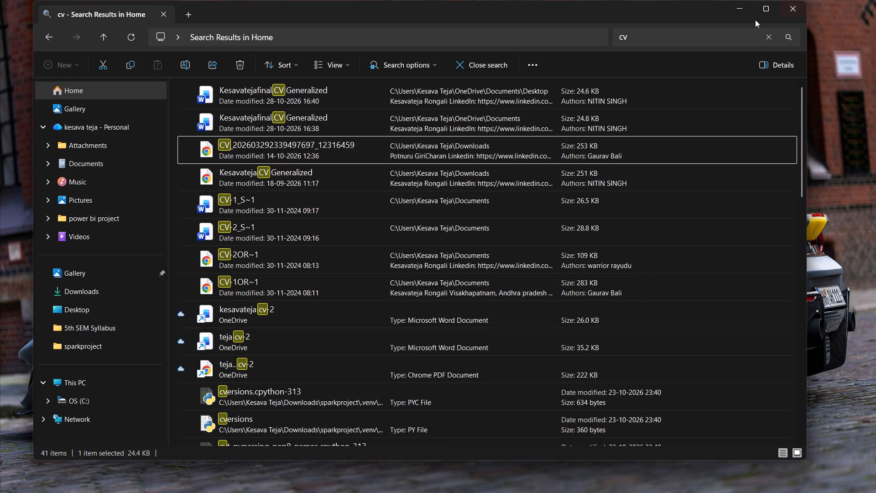
left_click(752, 15)
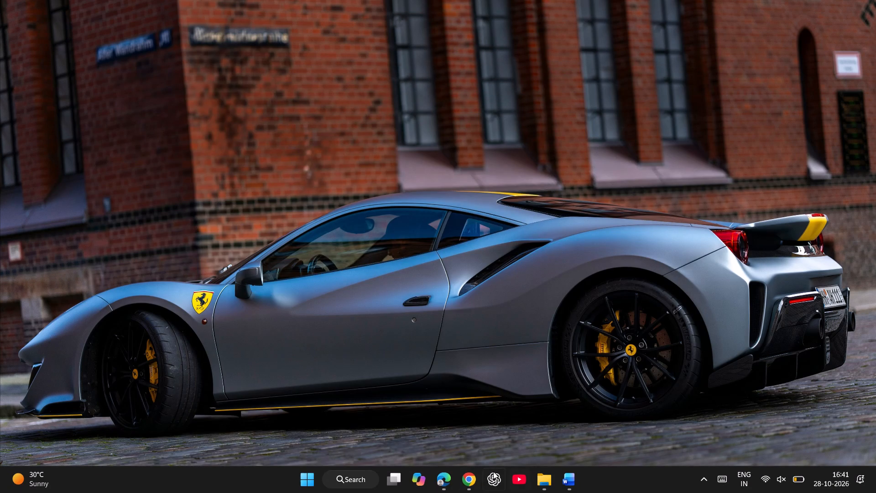
Switch to Chrome, search Google for "ums" from the recent searches, and minimize the browser.
left_click(460, 479)
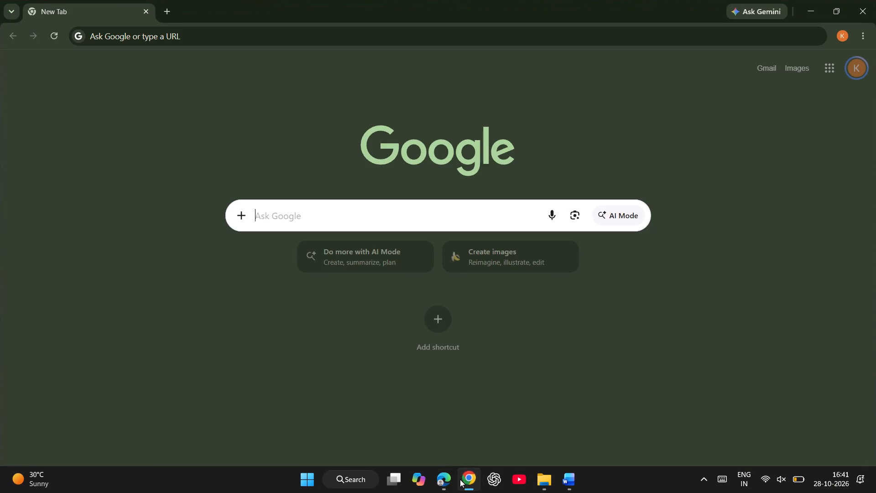
left_click(360, 215)
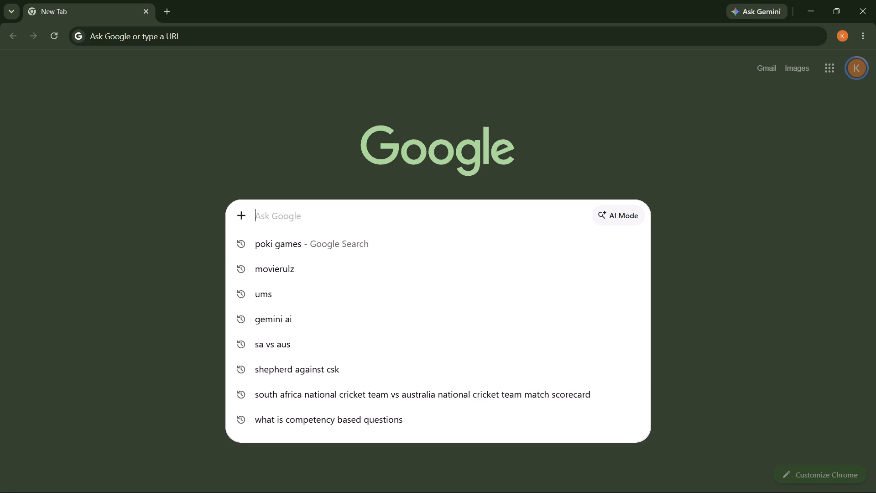
left_click(325, 292)
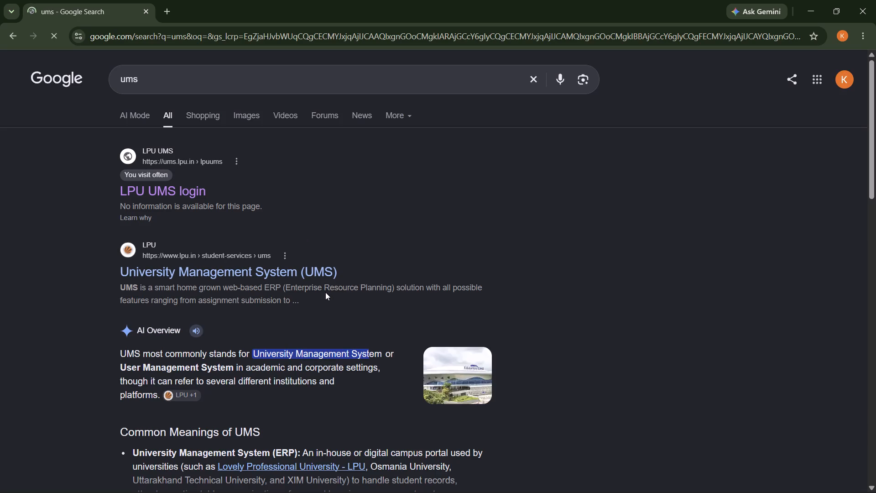
left_click(812, 0)
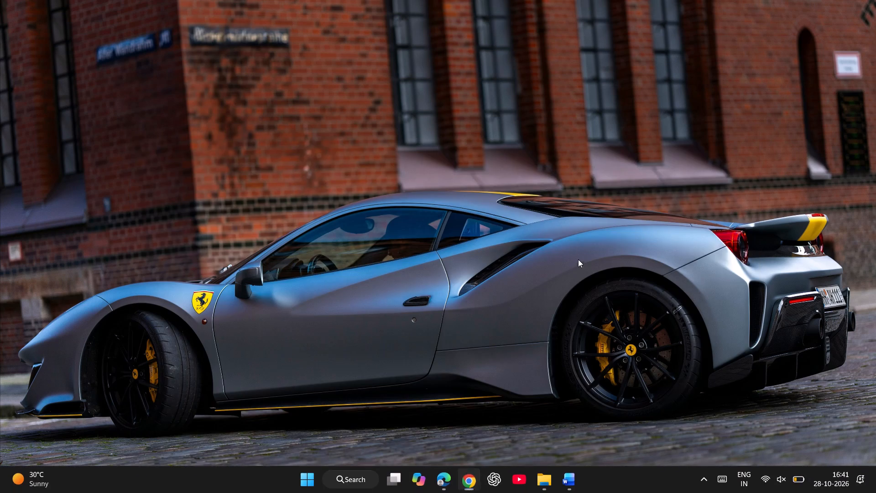
Launch the Kuro app from the recent Windows searches.
left_click(346, 473)
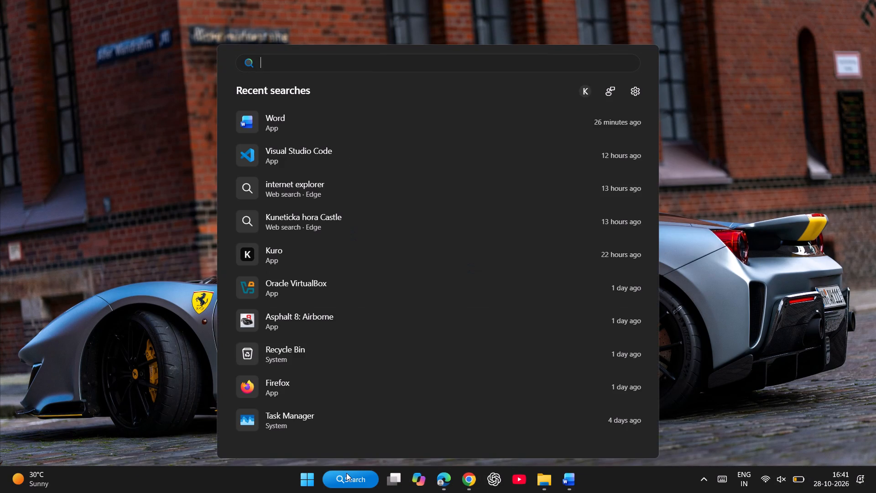
left_click(339, 248)
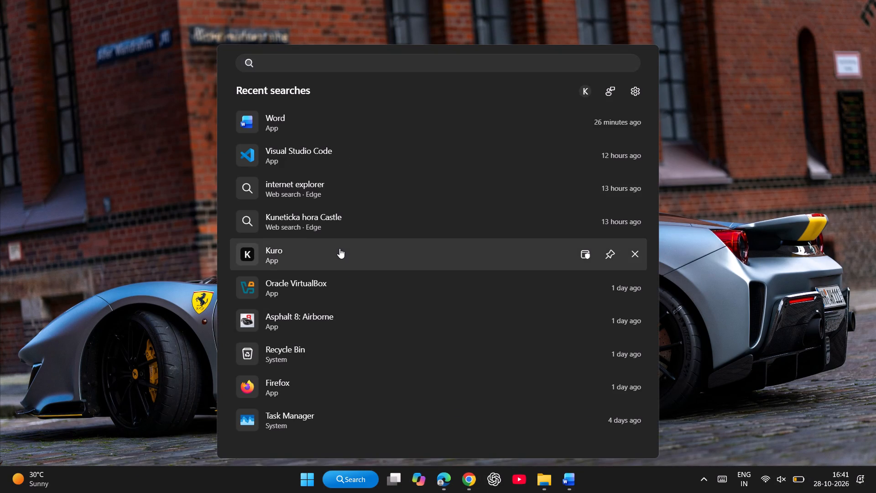